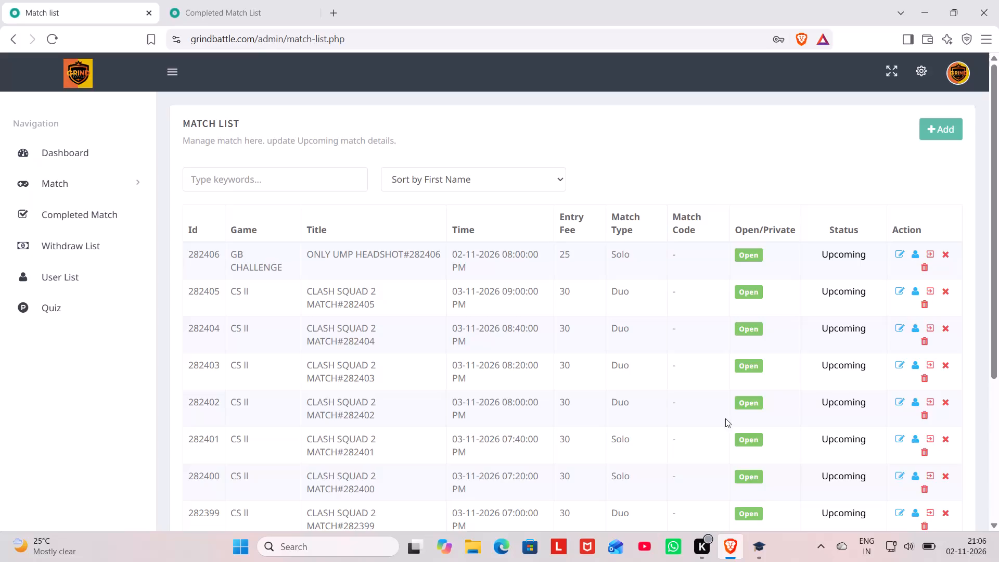
Switch from the upcoming match list to the already open Completed Match List page.
{"action": "left_click", "coordinate": [239, 2]}
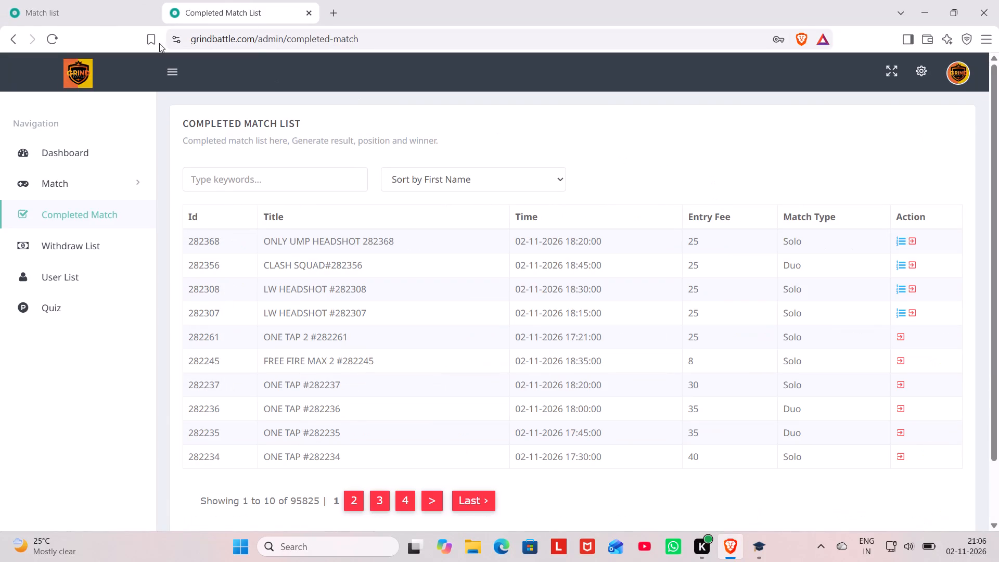
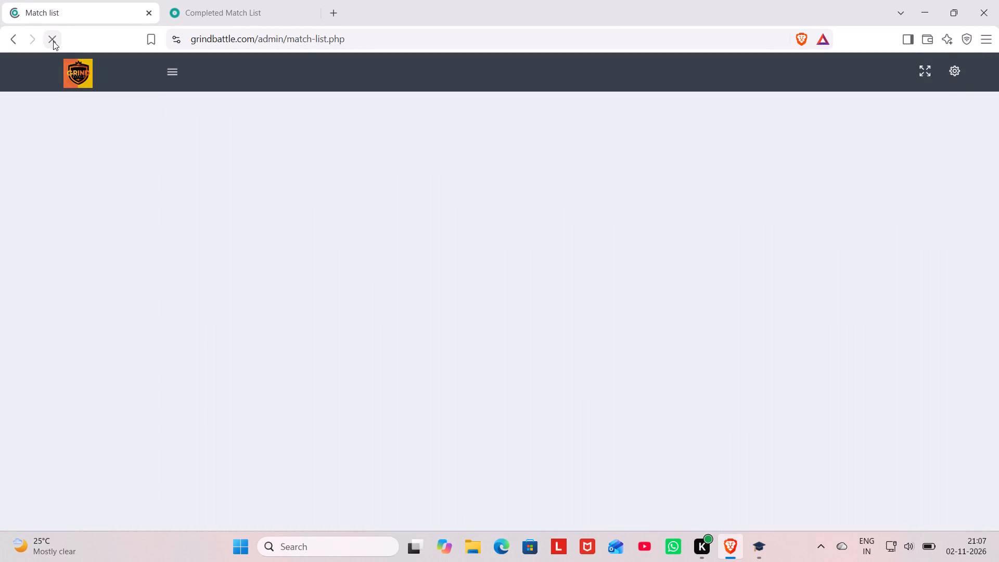
Search the match list for match 282246 and for match 282247 to check the status of each.
{"action": "left_click", "coordinate": [273, 171]}
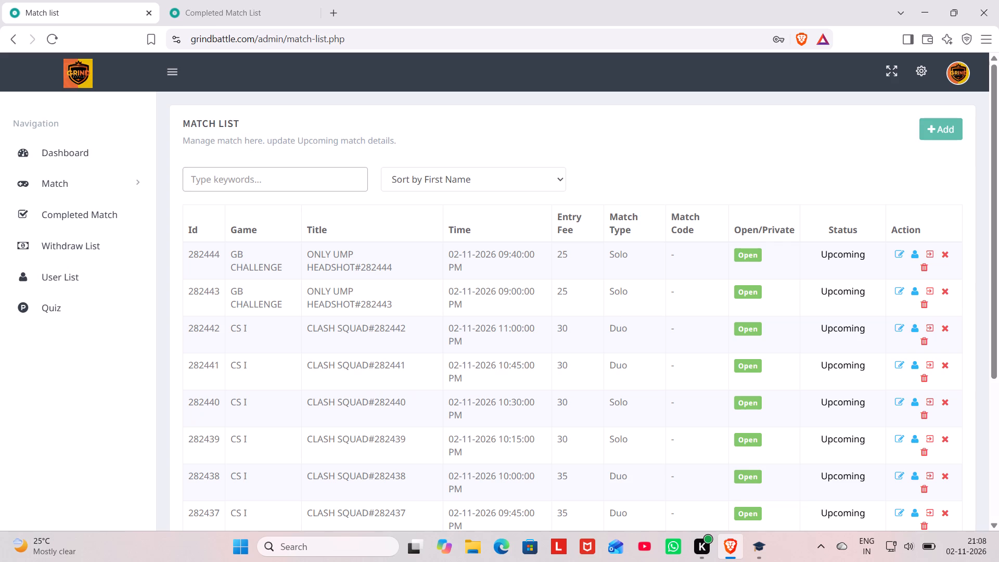
{"action": "type", "text": "2822"}
{"action": "key", "text": "4"}
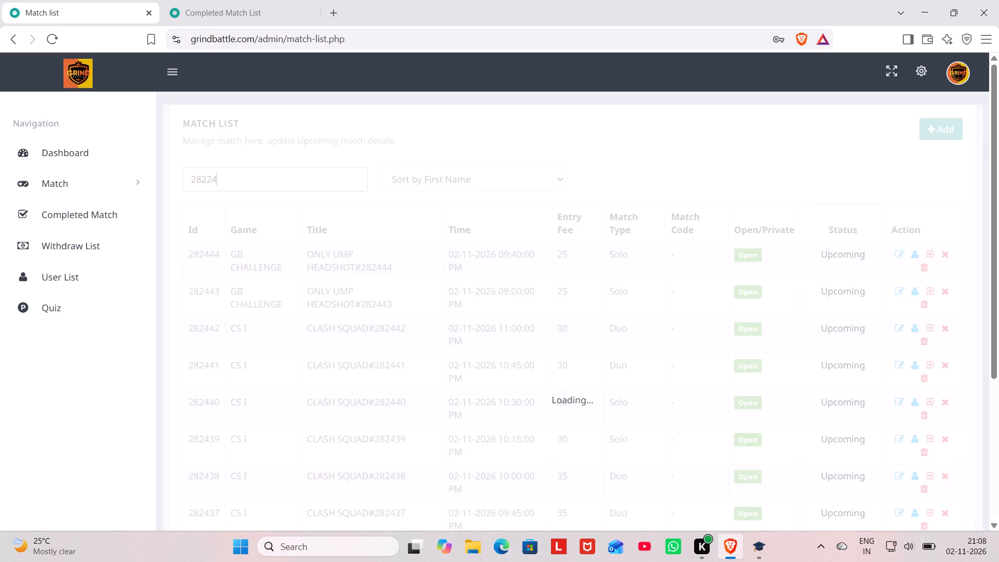
{"action": "scroll", "coordinate": [611, 310], "scroll_direction": "down", "scroll_amount": 4}
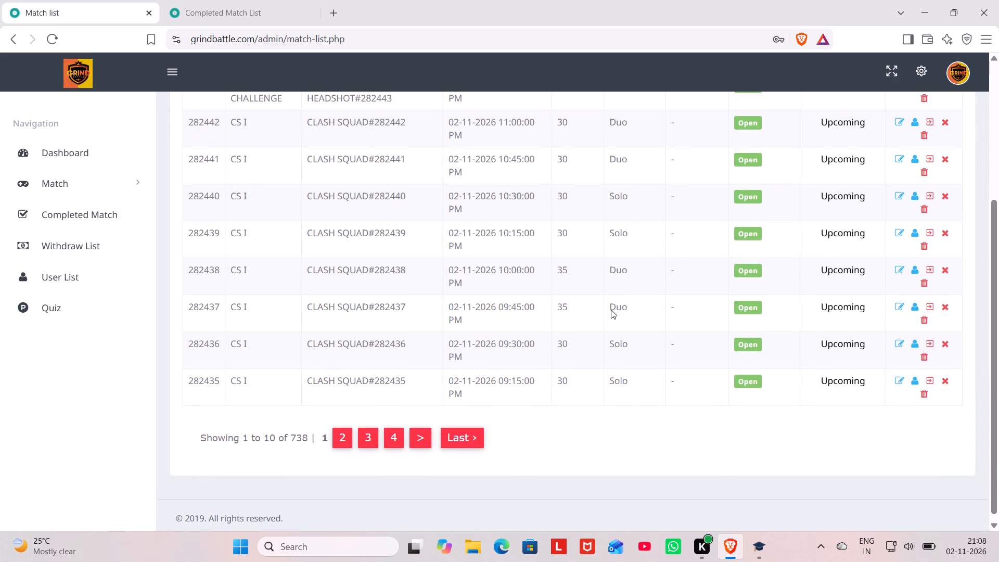
{"action": "scroll", "coordinate": [611, 310], "scroll_direction": "up", "scroll_amount": 2}
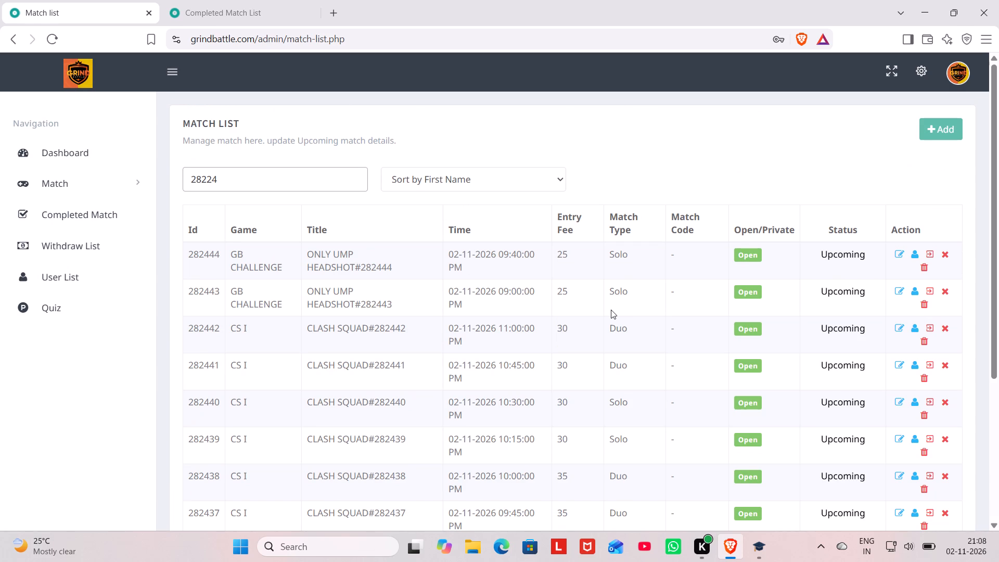
{"action": "key", "text": "6"}
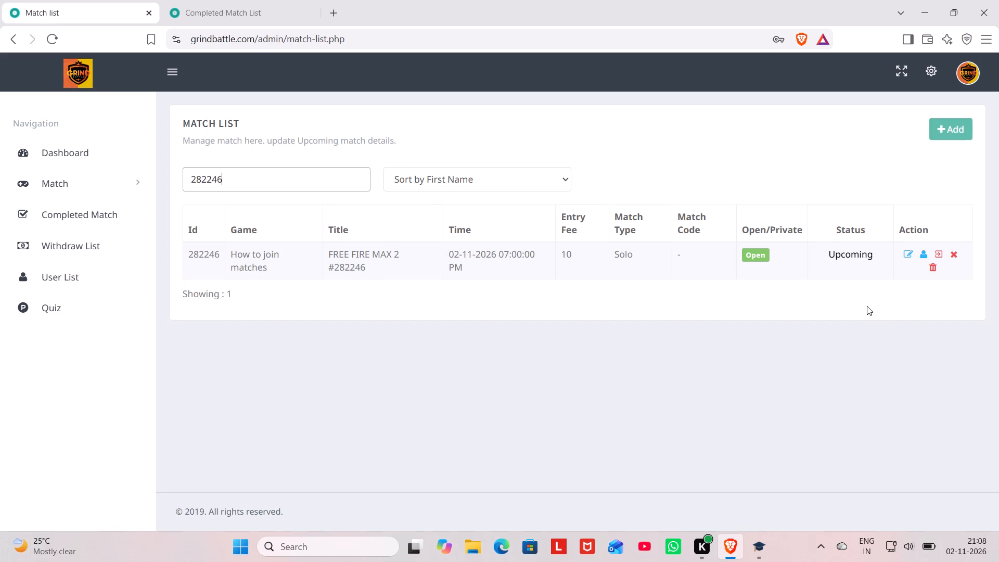
{"action": "key", "text": "BackSpace"}
{"action": "key", "text": "7"}
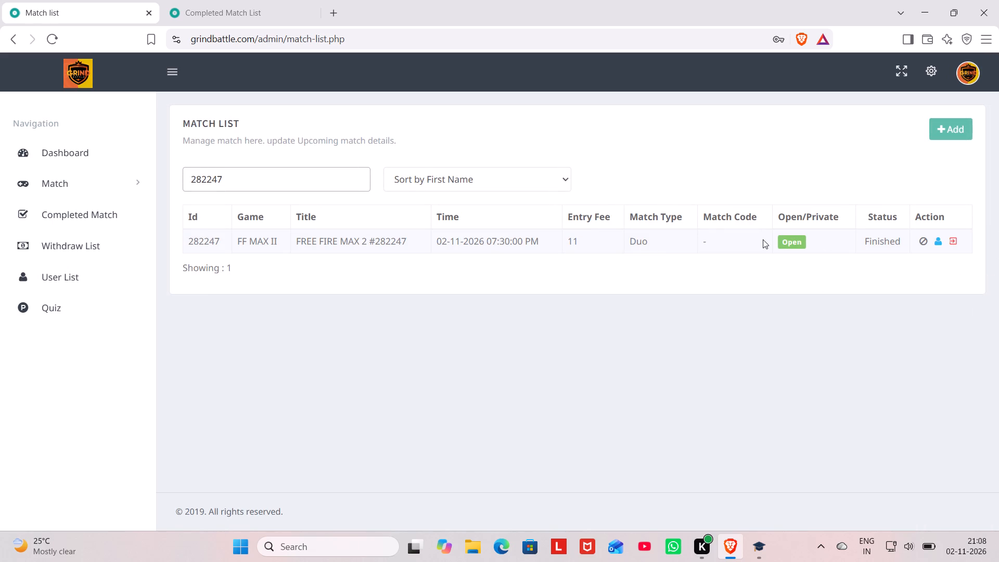
Find match 282248 in the match list and change its status to finished.
{"action": "key", "text": "BackSpace"}
{"action": "key", "text": "8"}
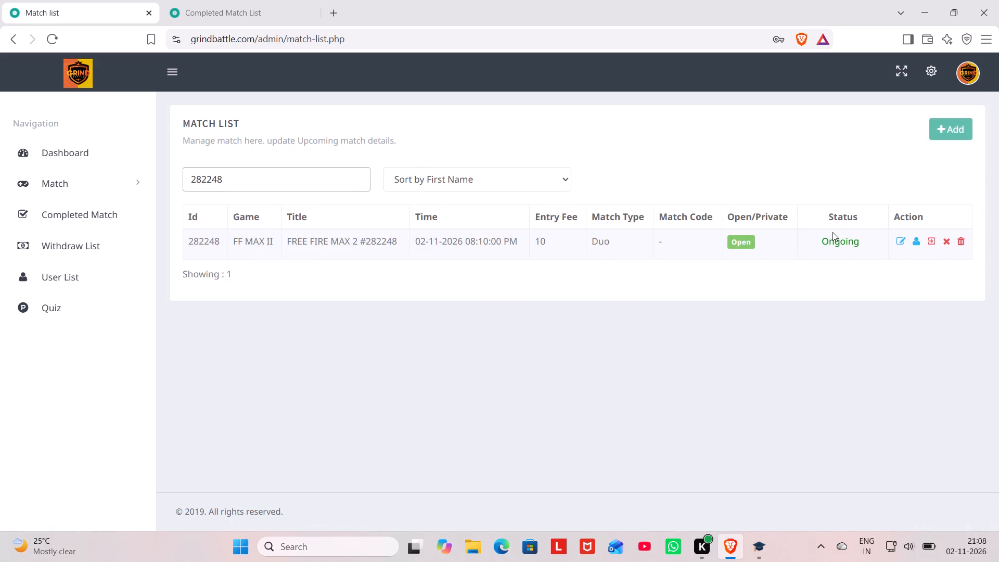
{"action": "left_click", "coordinate": [832, 232]}
{"action": "left_click", "coordinate": [831, 237]}
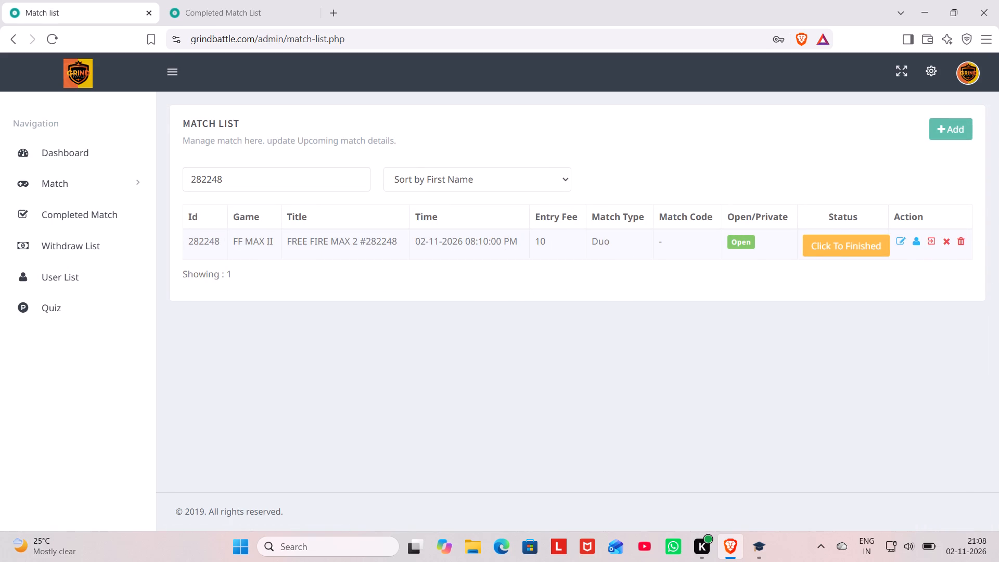
{"action": "left_click", "coordinate": [829, 247]}
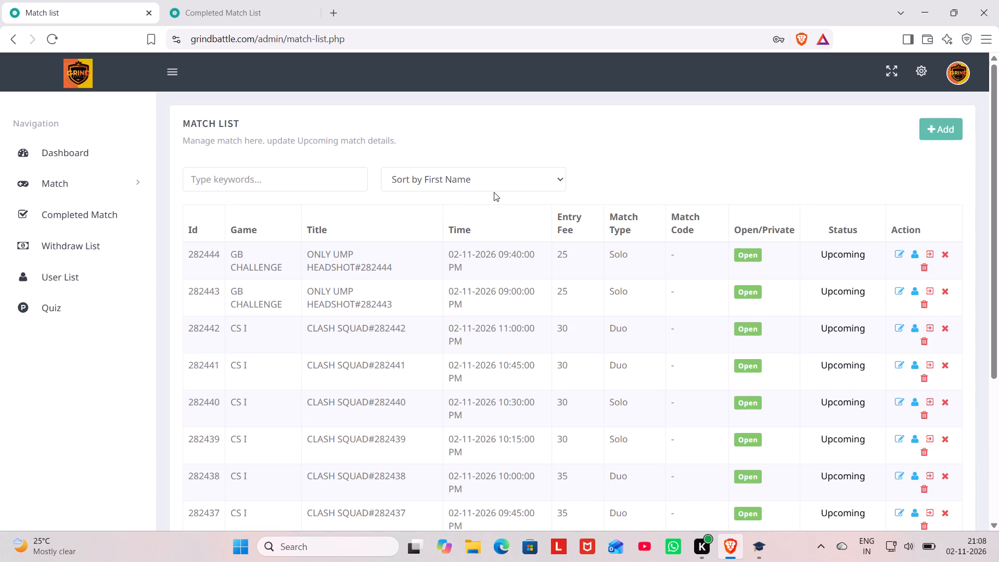
{"action": "left_click", "coordinate": [312, 172]}
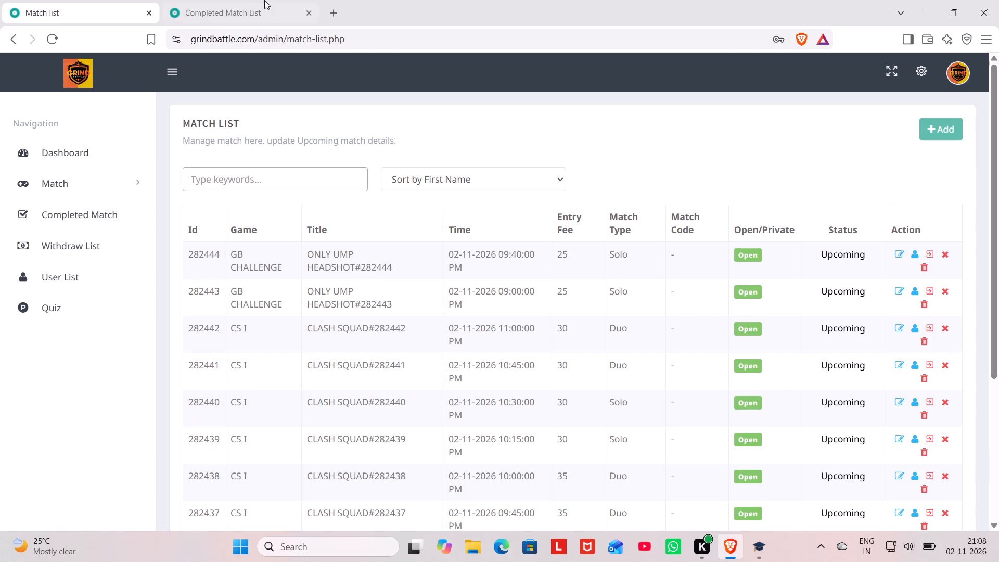
Look up match 282246 in the Completed Match List, and open result generation for match 282247.
{"action": "left_click", "coordinate": [257, 0]}
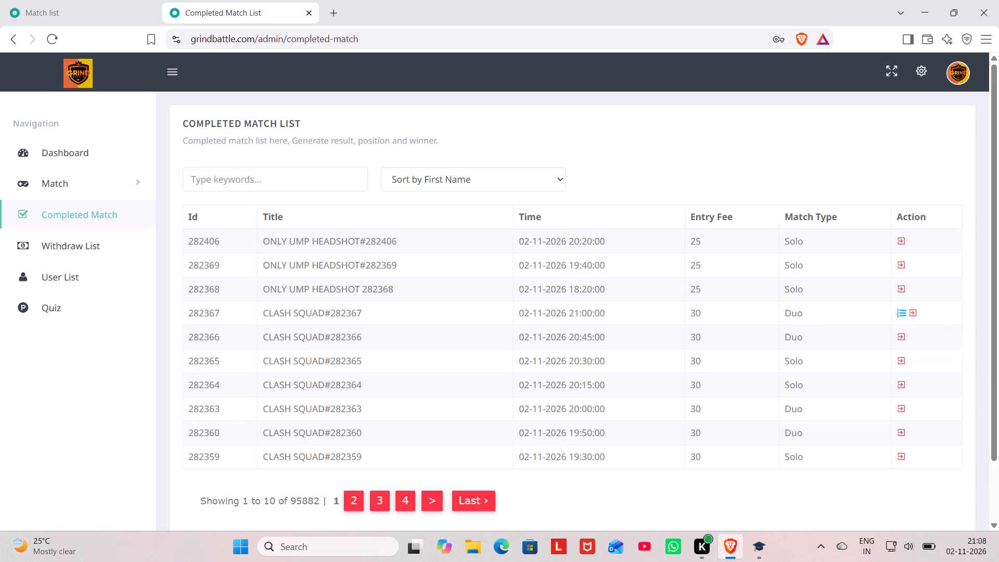
{"action": "left_click", "coordinate": [251, 177]}
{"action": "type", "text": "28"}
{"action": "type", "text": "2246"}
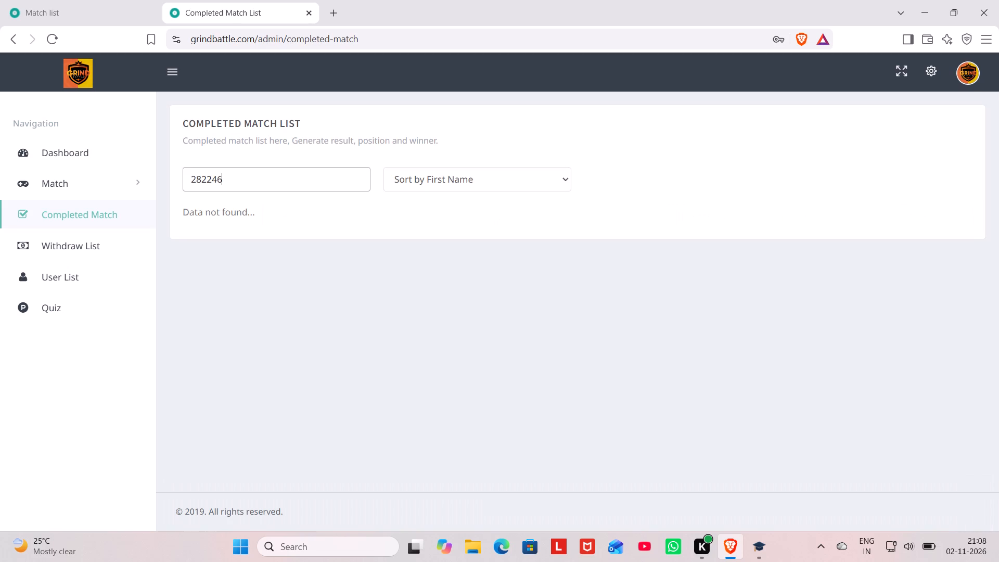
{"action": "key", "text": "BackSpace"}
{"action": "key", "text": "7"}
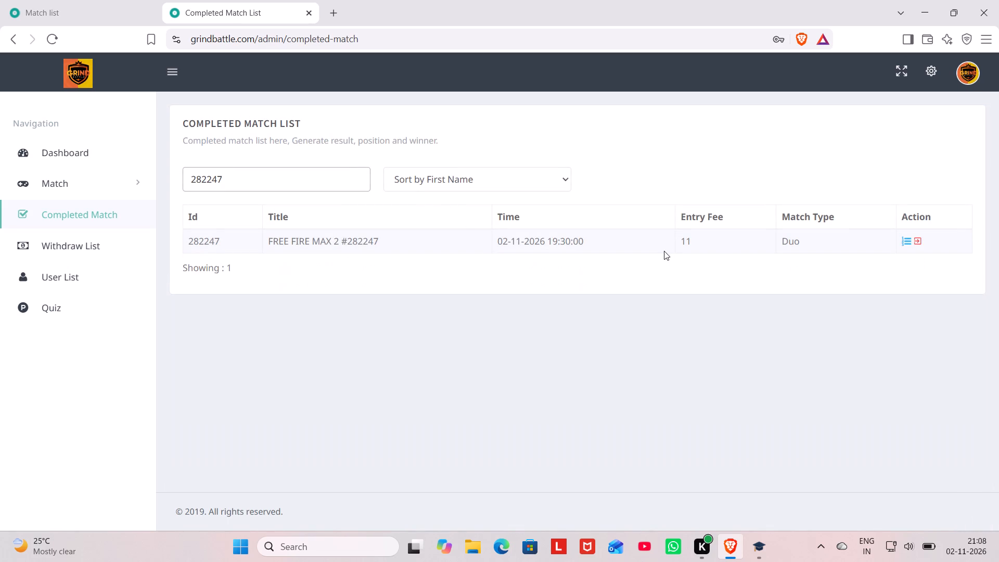
{"action": "left_click", "coordinate": [906, 241]}
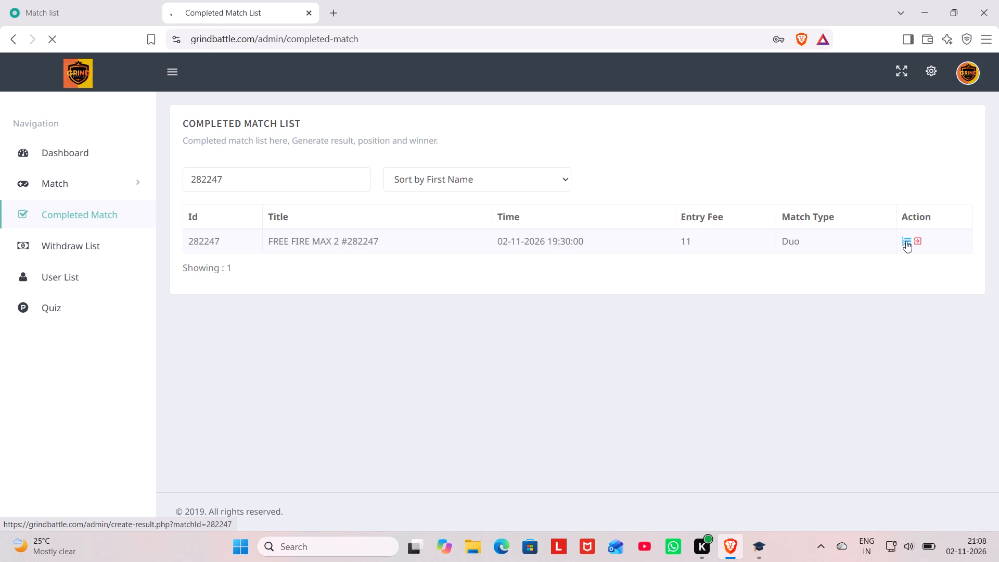
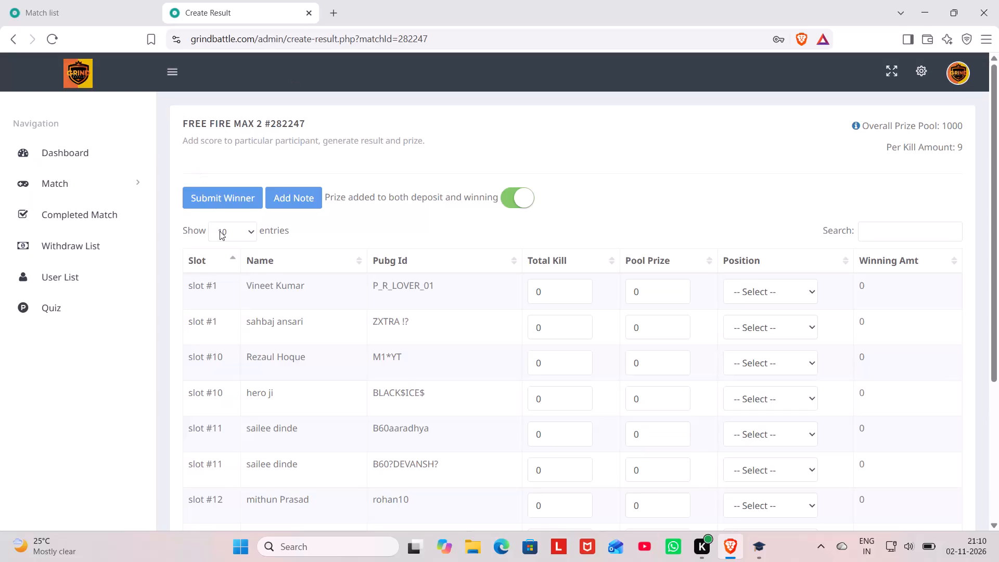
Set the participant table of match 282247 to show 50 entries per page.
{"action": "left_click", "coordinate": [220, 231]}
{"action": "left_click", "coordinate": [231, 282]}
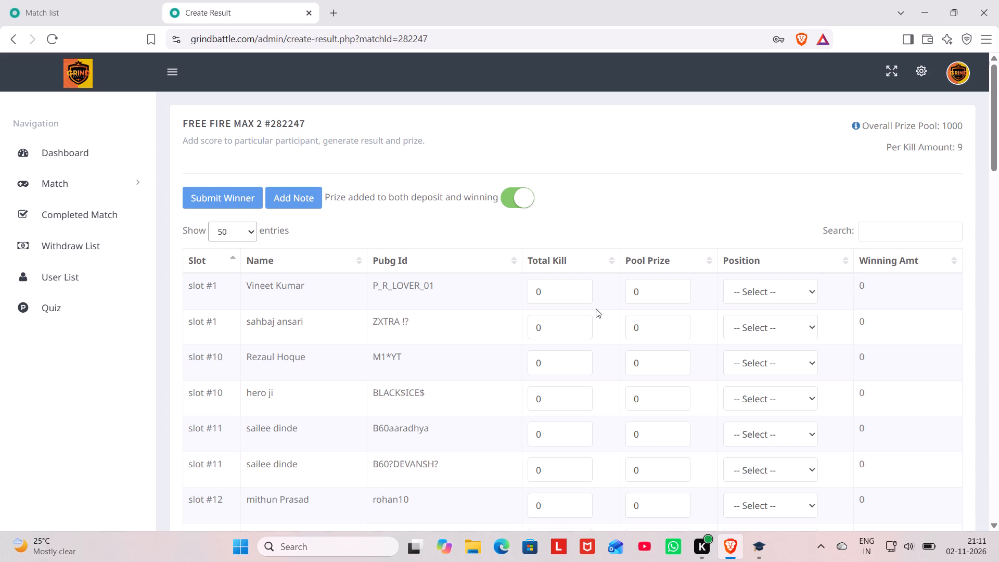
{"action": "left_click", "coordinate": [742, 155]}
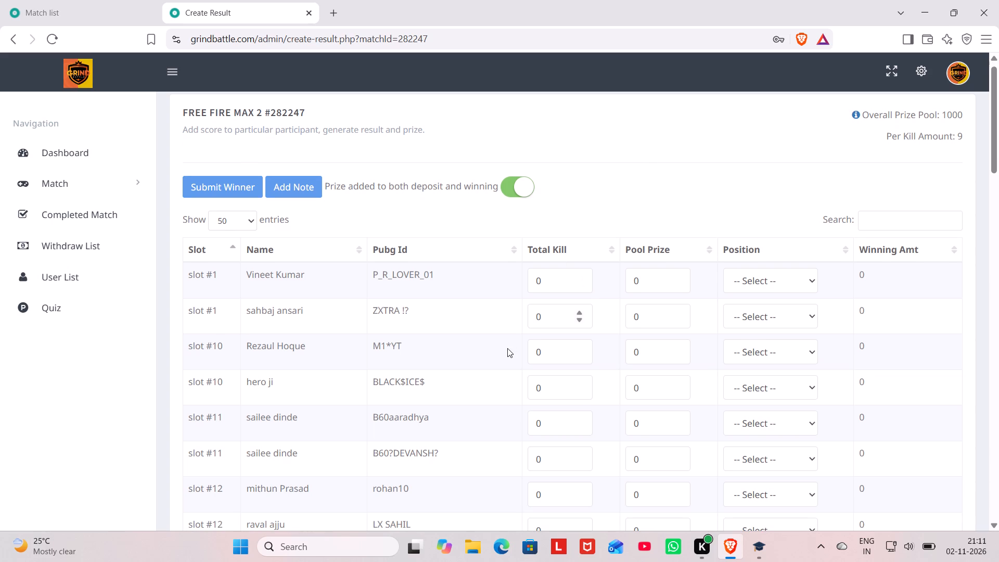
Search the participant table for "smarty", and clear the search to list all participants again.
{"action": "left_click", "coordinate": [866, 222]}
{"action": "type", "text": "smarty"}
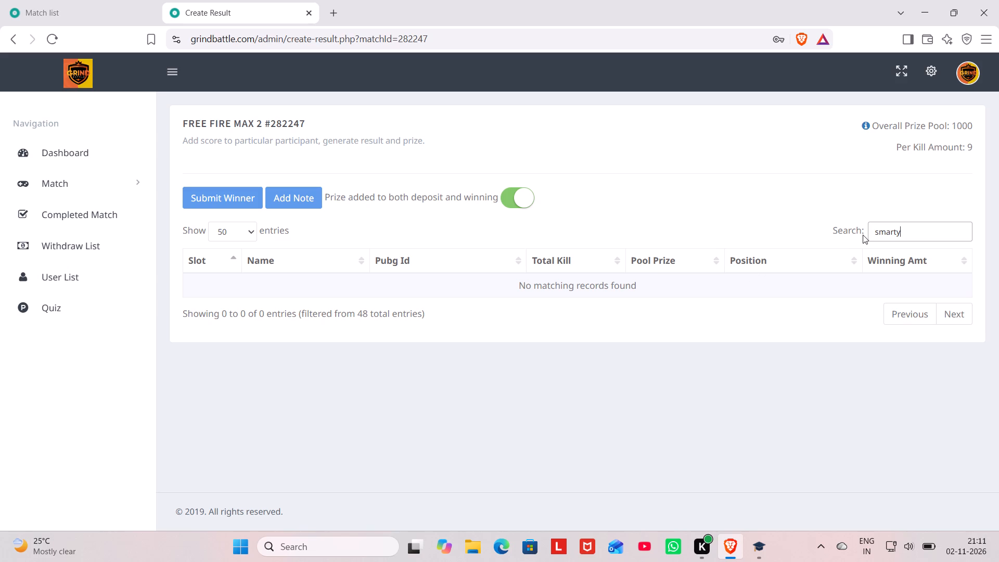
{"action": "key", "text": "BackSpace"}
{"action": "key", "text": "BackSpace"}
{"action": "key", "text": "BackSpace"}
{"action": "key", "text": "BackSpace"}
{"action": "key", "text": "BackSpace"}
{"action": "key", "text": "BackSpace"}
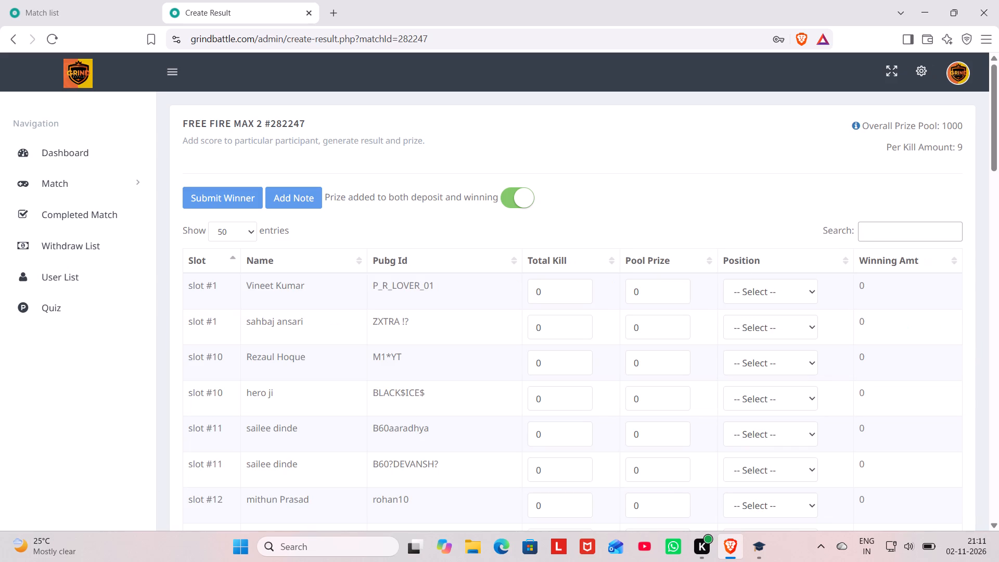
{"action": "left_click", "coordinate": [710, 209]}
For the slot #19 player Smarty, enter 8 total kills and a pool prize of 15, and set the position to Winner.
{"action": "scroll", "coordinate": [525, 395], "scroll_direction": "down", "scroll_amount": 3}
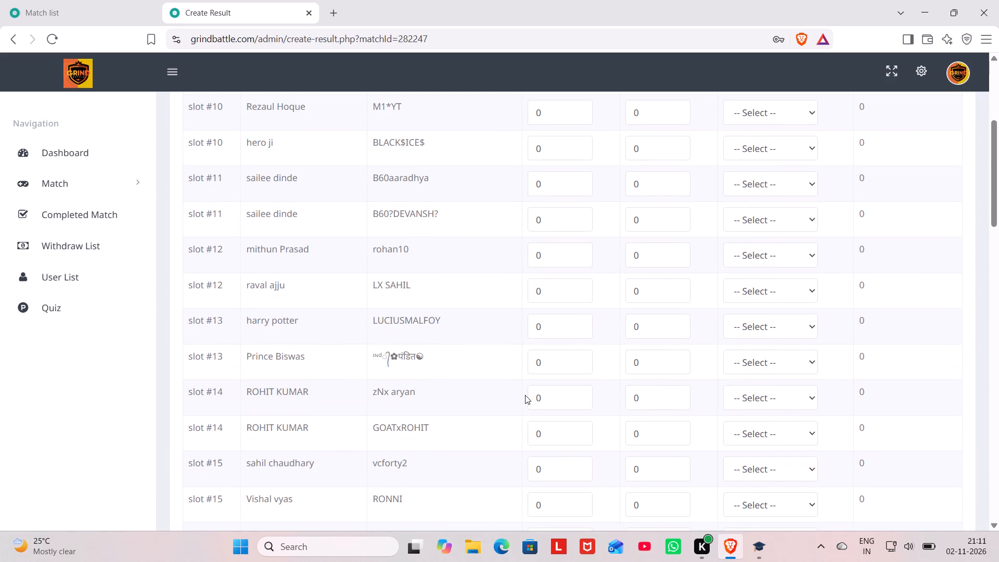
{"action": "scroll", "coordinate": [525, 395], "scroll_direction": "down", "scroll_amount": 3}
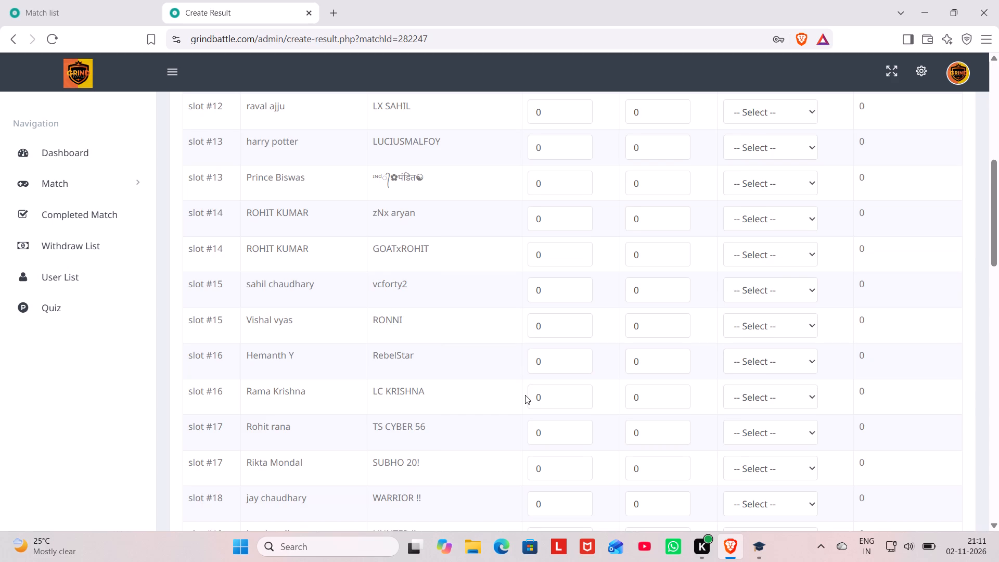
{"action": "scroll", "coordinate": [525, 395], "scroll_direction": "down", "scroll_amount": 2}
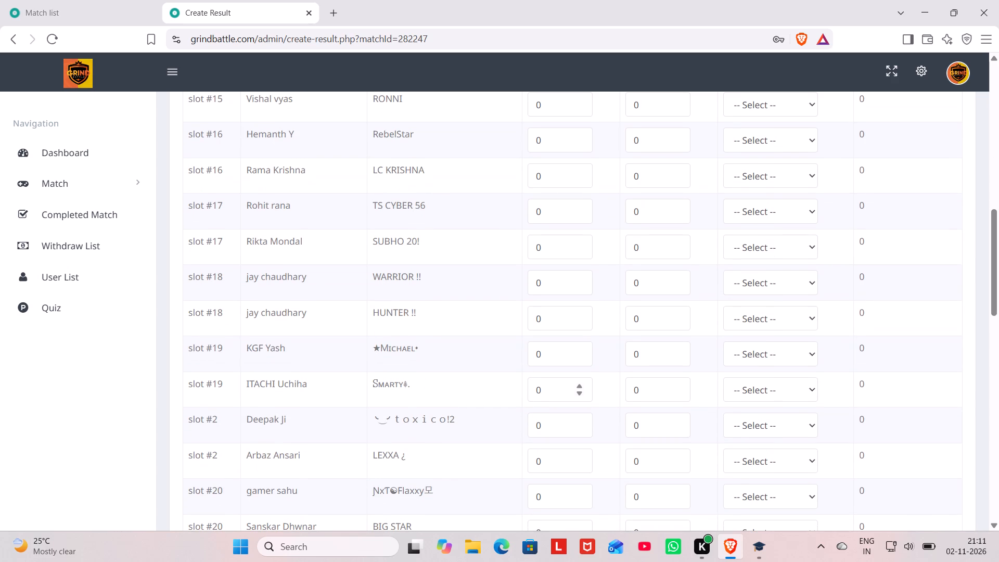
{"action": "left_click", "coordinate": [558, 391]}
{"action": "key", "text": "8"}
{"action": "key", "text": "Tab"}
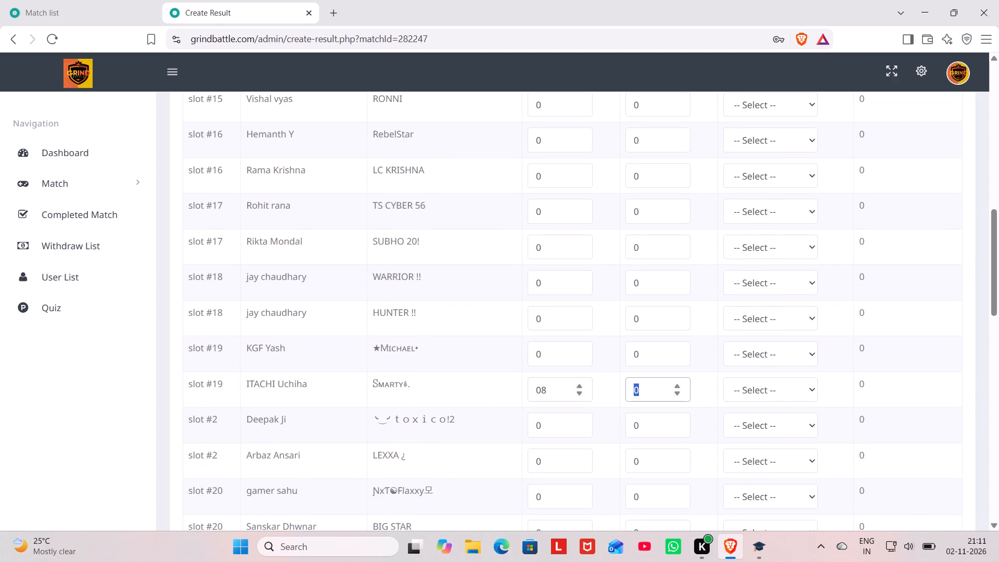
{"action": "type", "text": "15"}
{"action": "key", "text": "Tab"}
{"action": "key", "text": "Down"}
{"action": "key", "text": "Tab"}
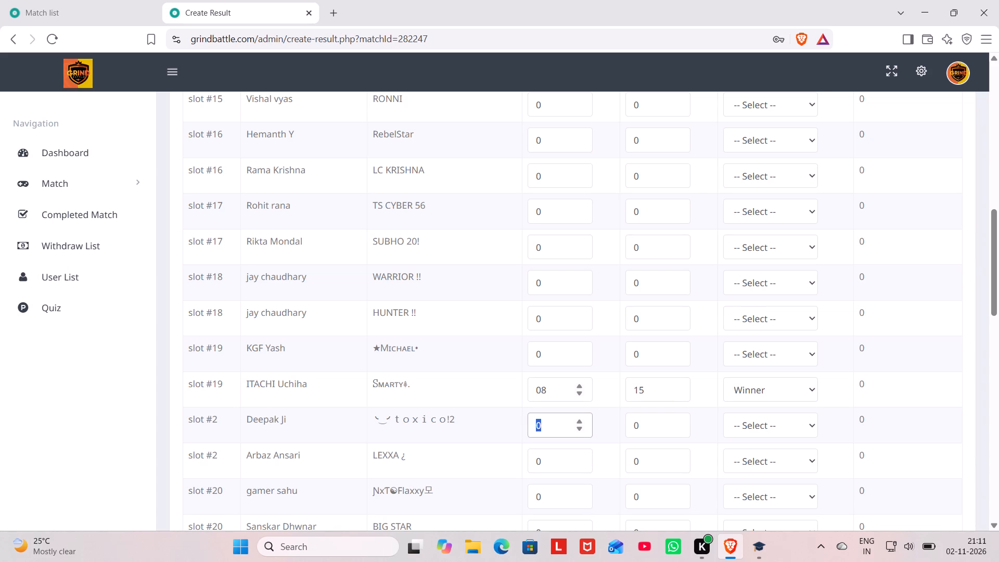
{"action": "left_click", "coordinate": [473, 376]}
Search the participant table for "san", and clear the search to list all participants again.
{"action": "scroll", "coordinate": [473, 376], "scroll_direction": "up", "scroll_amount": 2}
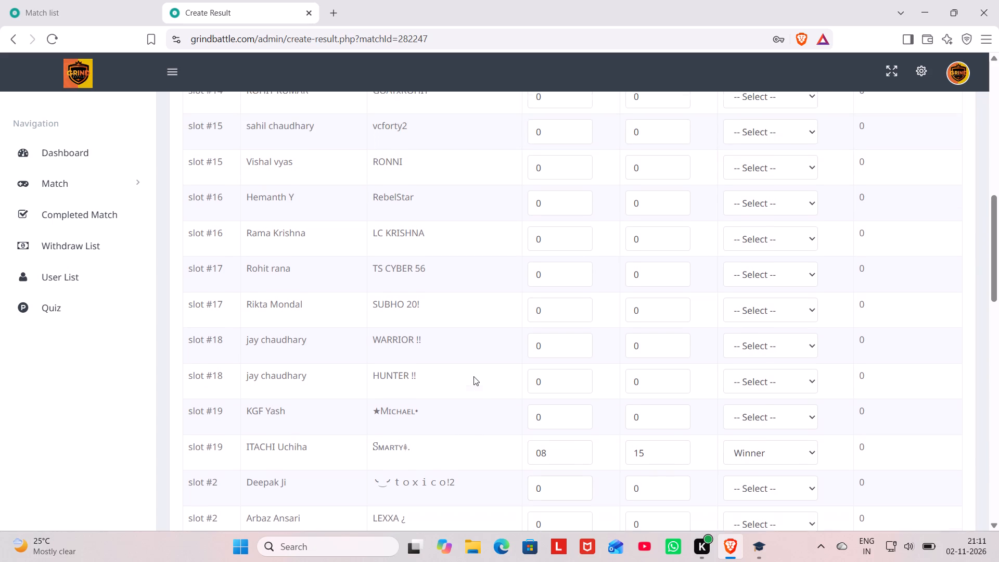
{"action": "scroll", "coordinate": [473, 376], "scroll_direction": "up", "scroll_amount": 6}
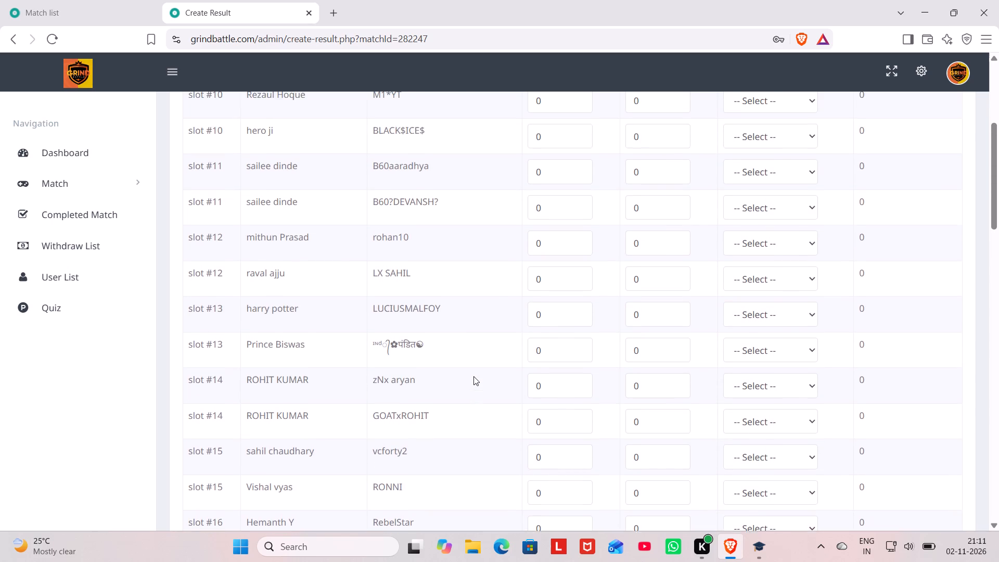
{"action": "scroll", "coordinate": [473, 376], "scroll_direction": "up", "scroll_amount": 3}
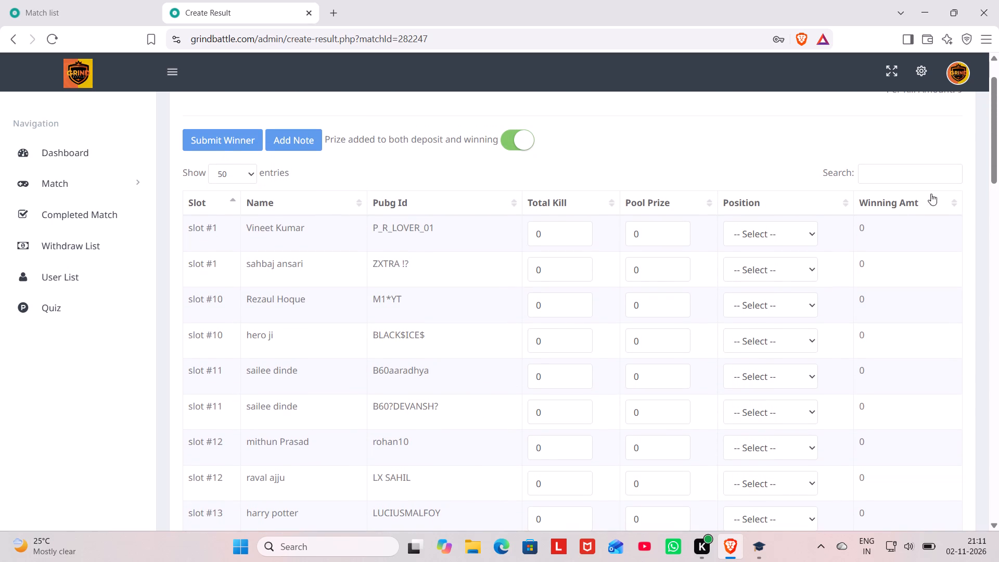
{"action": "left_click", "coordinate": [916, 171]}
{"action": "type", "text": "san"}
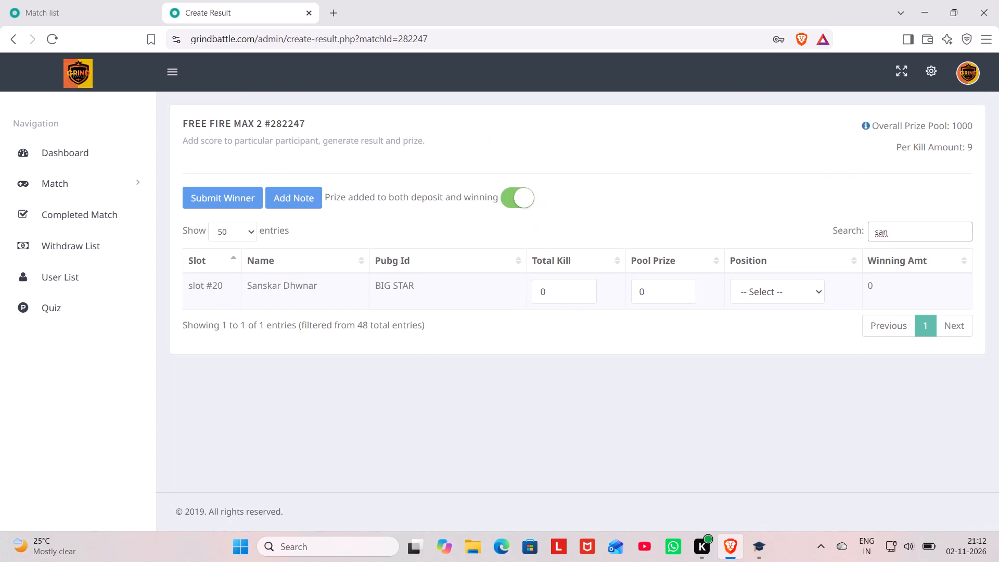
{"action": "key", "text": "BackSpace"}
{"action": "key", "text": "BackSpace"}
{"action": "key", "text": "BackSpace"}
{"action": "key", "text": "BackSpace"}
{"action": "left_click", "coordinate": [712, 138]}
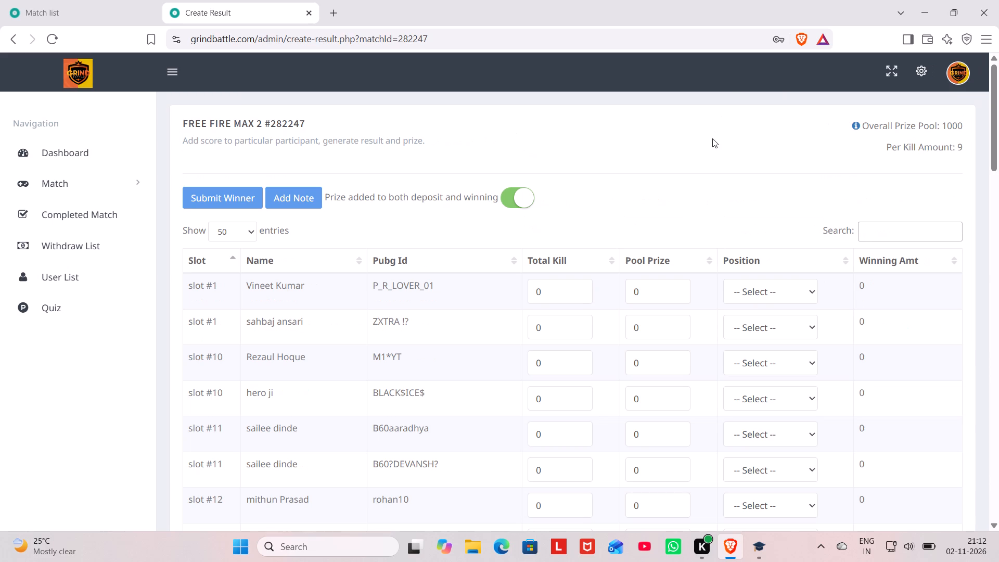
Look through the whole participant table from slot #1 to slot #9 for the next player to score.
{"action": "scroll", "coordinate": [496, 433], "scroll_direction": "down", "scroll_amount": 1}
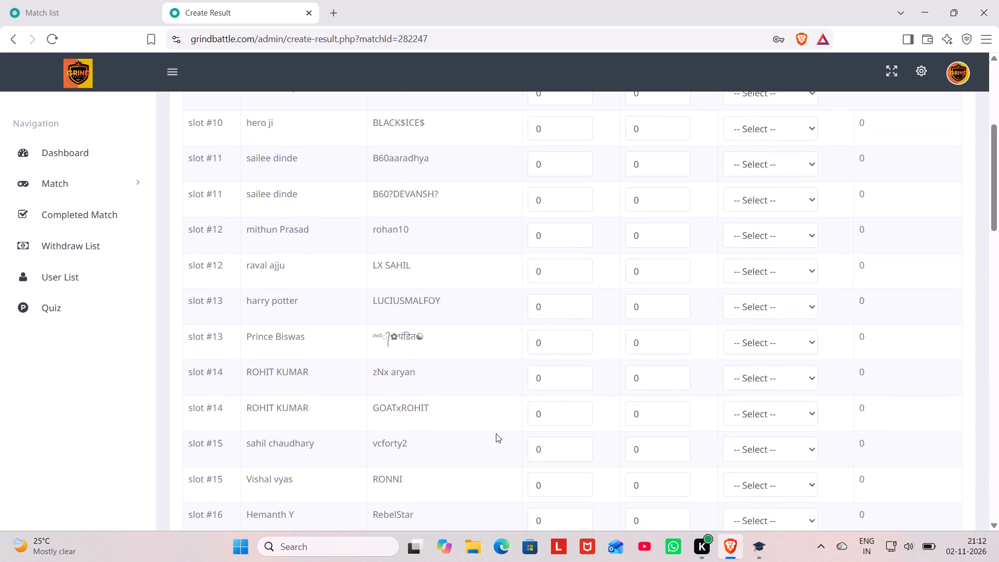
{"action": "scroll", "coordinate": [496, 433], "scroll_direction": "down", "scroll_amount": 3}
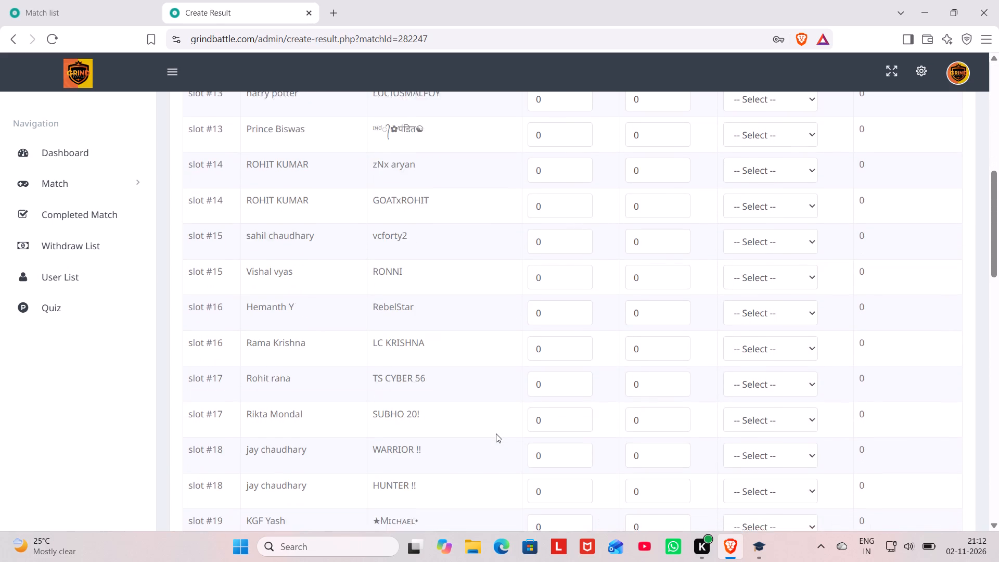
{"action": "scroll", "coordinate": [496, 433], "scroll_direction": "down", "scroll_amount": 4}
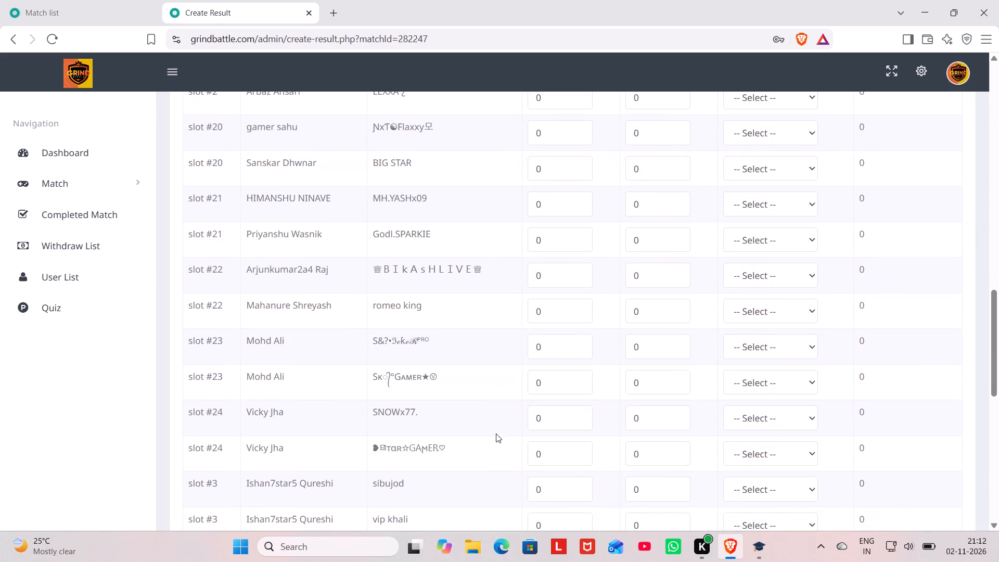
{"action": "scroll", "coordinate": [497, 443], "scroll_direction": "down", "scroll_amount": 3}
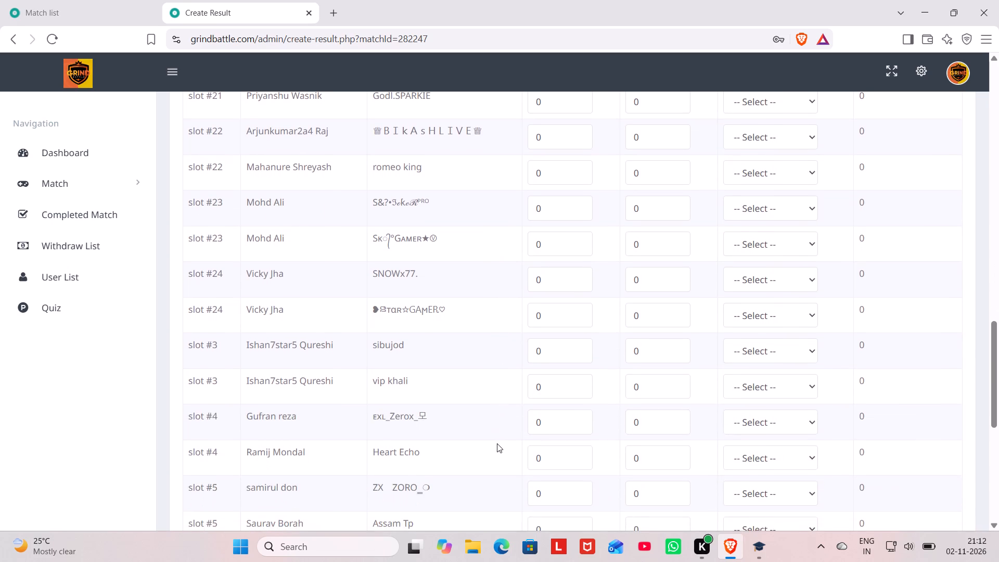
{"action": "scroll", "coordinate": [497, 443], "scroll_direction": "down", "scroll_amount": 3}
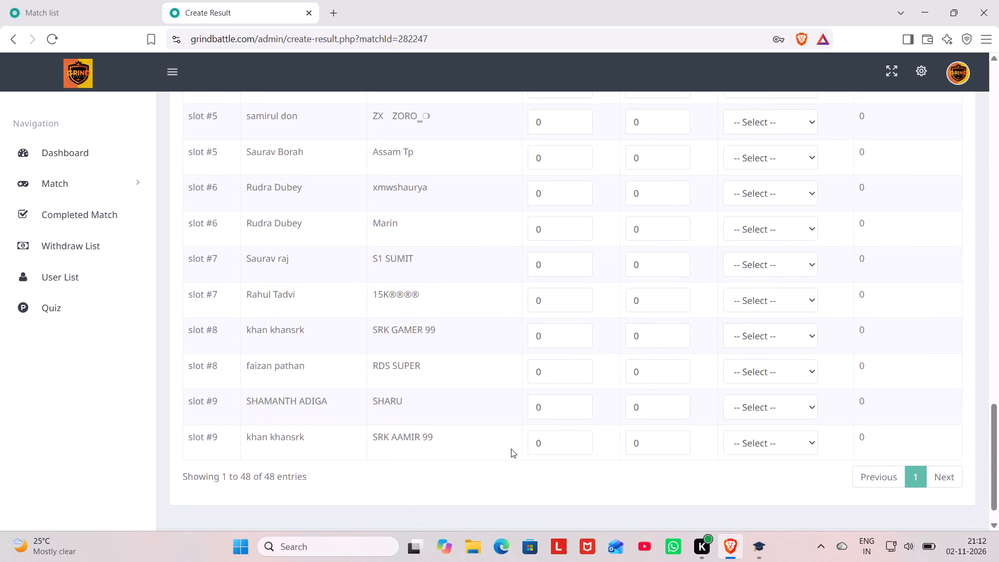
{"action": "scroll", "coordinate": [427, 288], "scroll_direction": "up", "scroll_amount": 7}
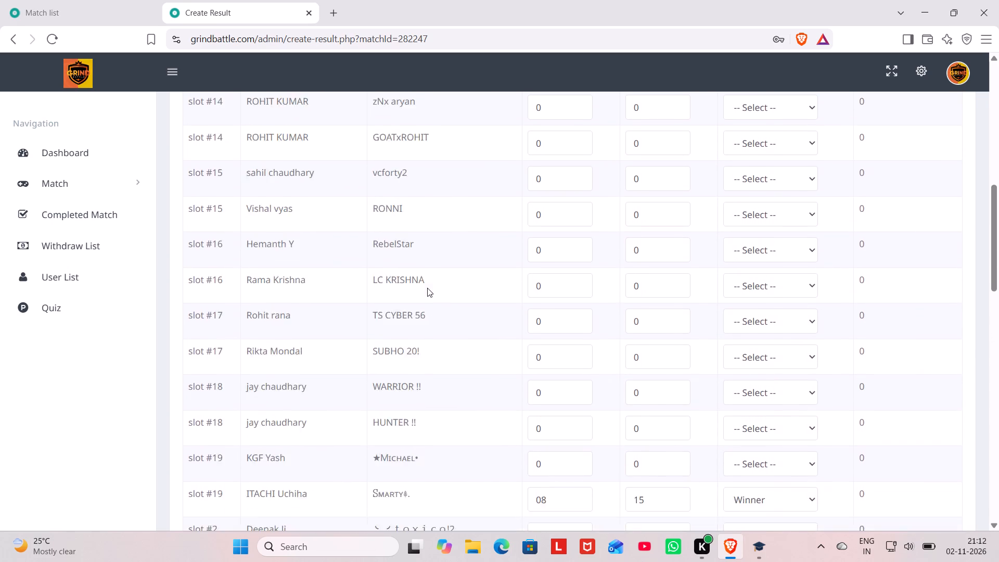
{"action": "scroll", "coordinate": [427, 288], "scroll_direction": "up", "scroll_amount": 3}
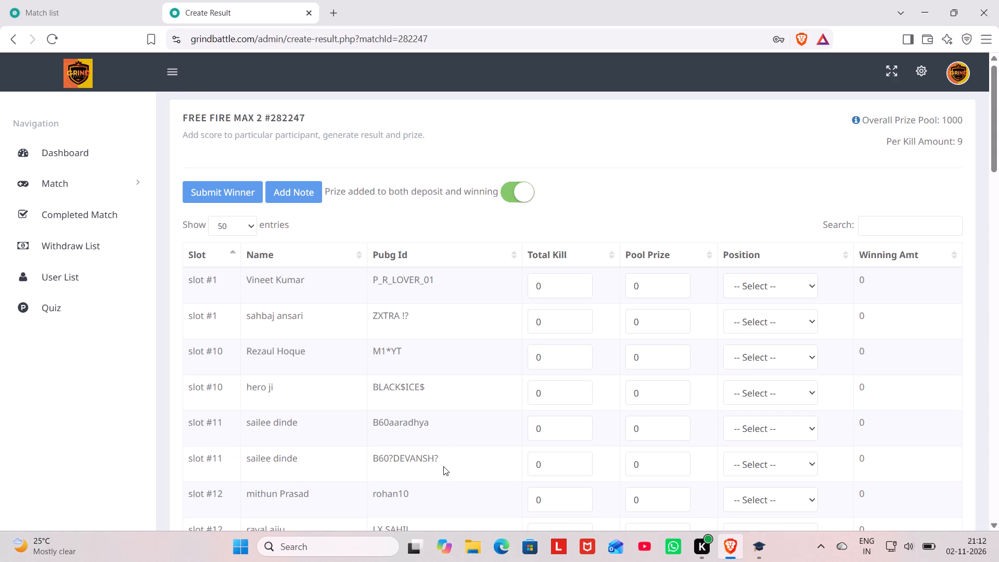
Enter 3 total kills for the slot #8 player RDS SUPER.
{"action": "scroll", "coordinate": [443, 466], "scroll_direction": "down", "scroll_amount": 4}
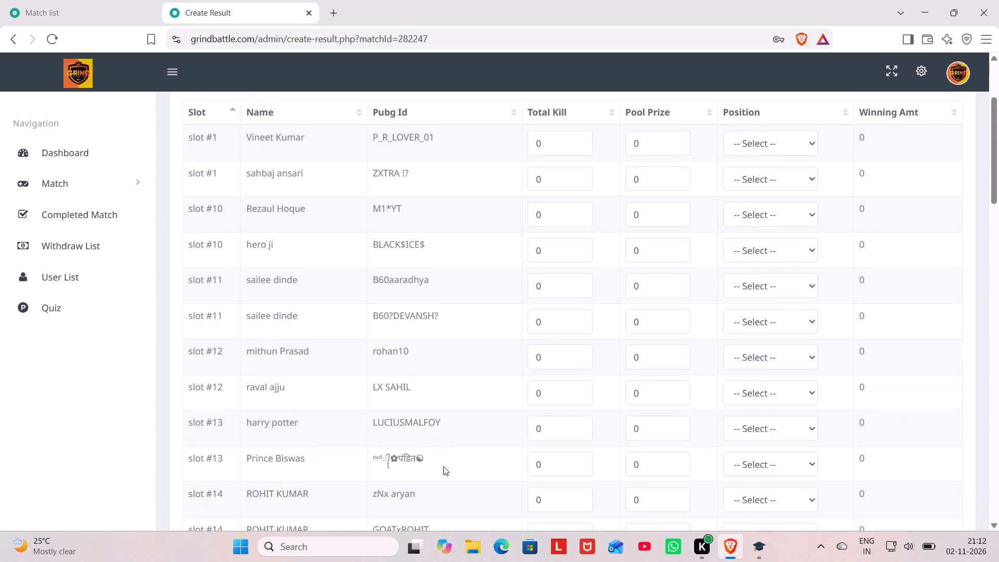
{"action": "scroll", "coordinate": [443, 466], "scroll_direction": "down", "scroll_amount": 4}
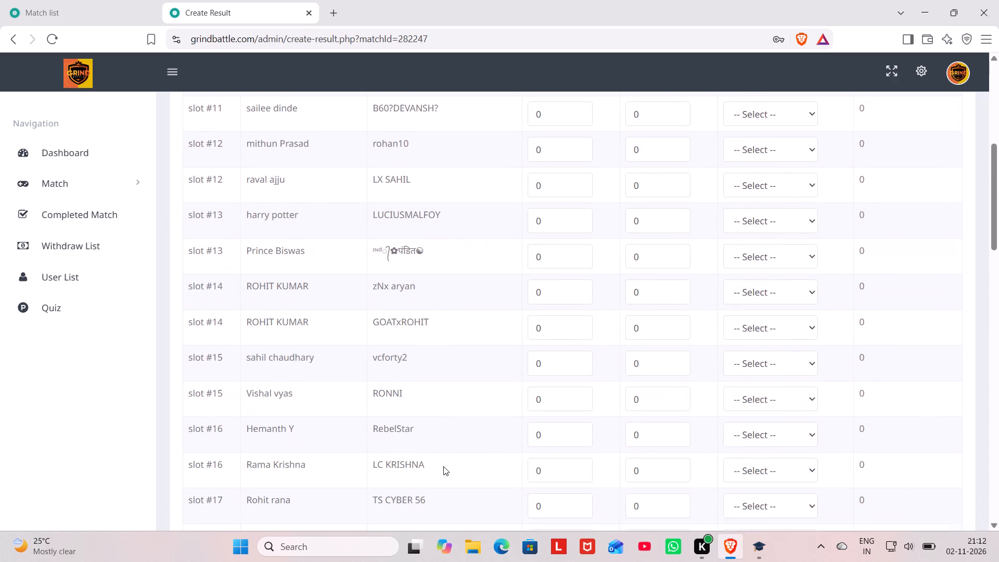
{"action": "scroll", "coordinate": [443, 466], "scroll_direction": "down", "scroll_amount": 5}
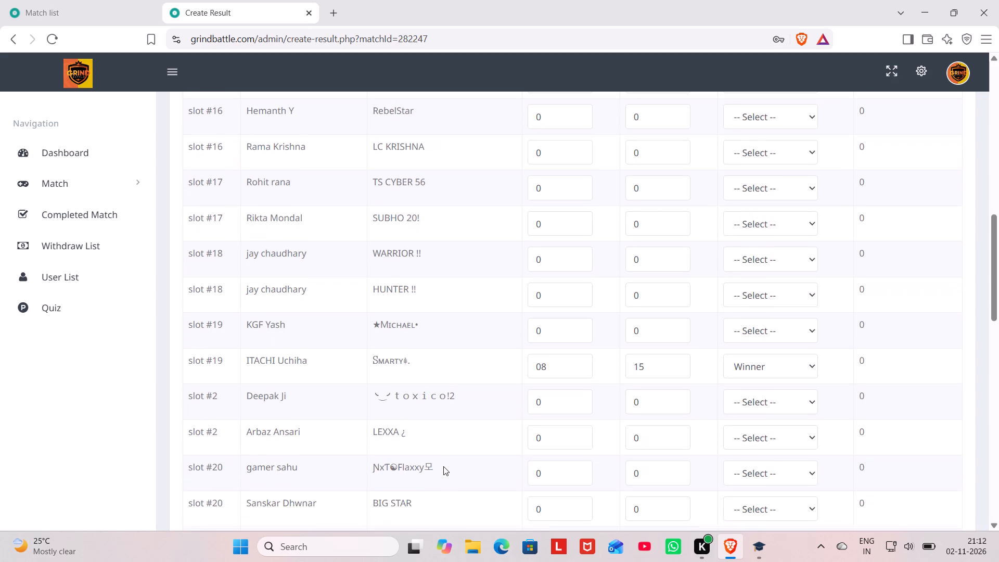
{"action": "scroll", "coordinate": [443, 466], "scroll_direction": "down", "scroll_amount": 1}
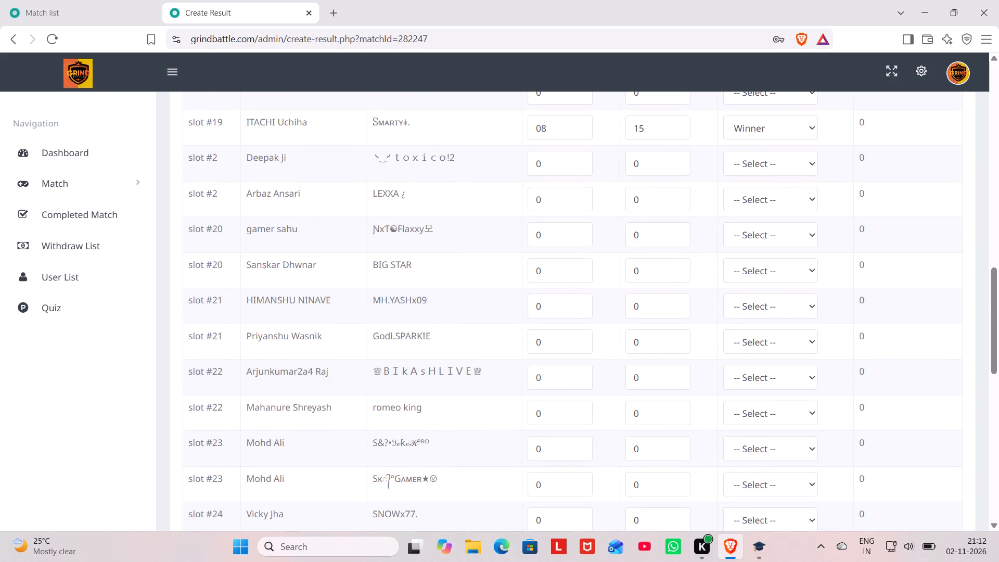
{"action": "scroll", "coordinate": [480, 374], "scroll_direction": "down", "scroll_amount": 2}
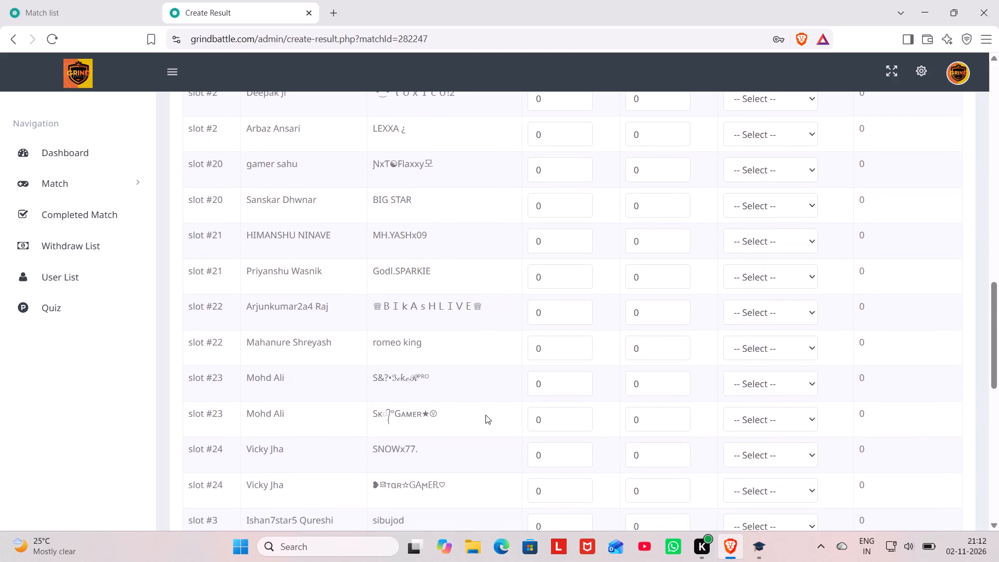
{"action": "scroll", "coordinate": [485, 415], "scroll_direction": "down", "scroll_amount": 5}
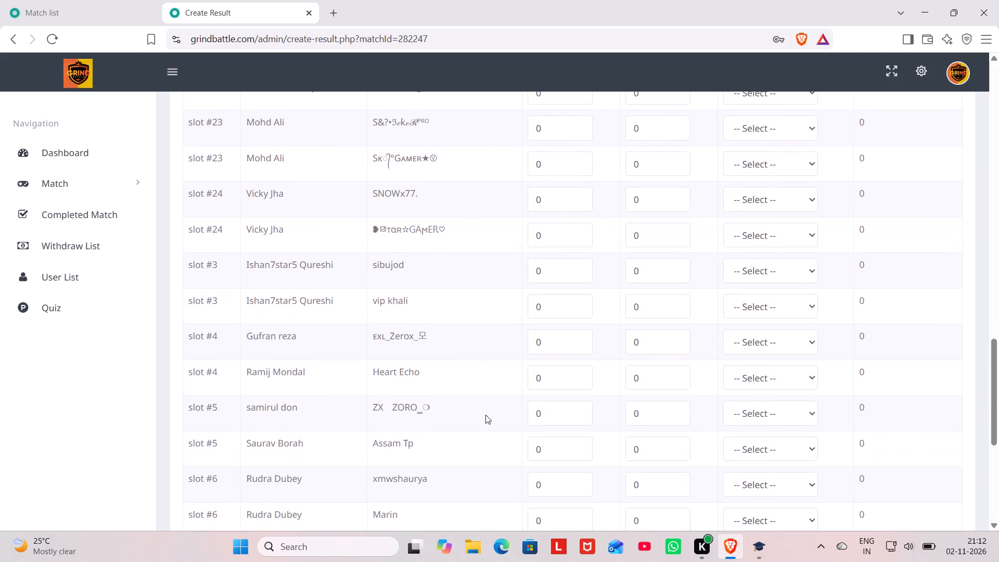
{"action": "scroll", "coordinate": [485, 415], "scroll_direction": "down", "scroll_amount": 4}
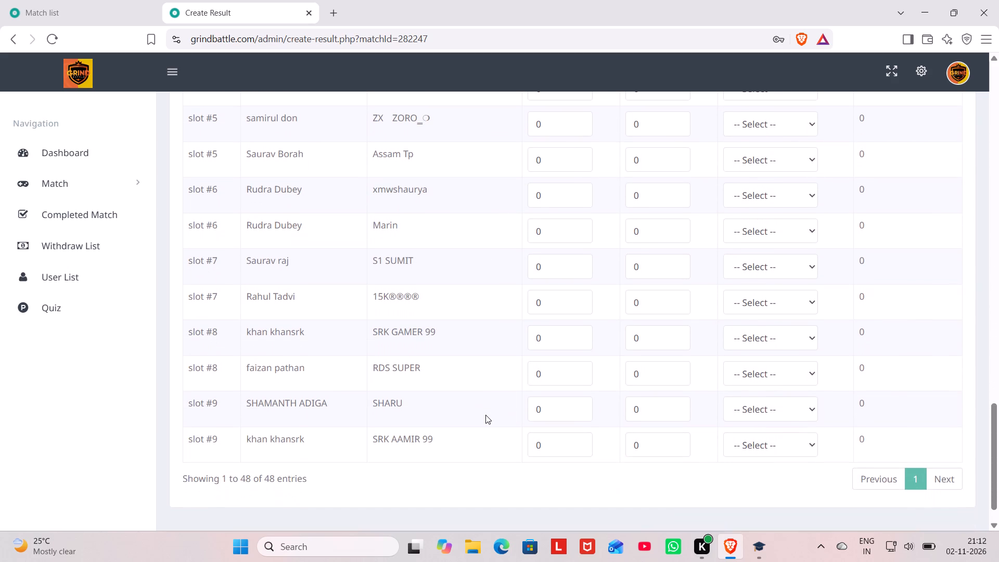
{"action": "scroll", "coordinate": [485, 415], "scroll_direction": "down", "scroll_amount": 1}
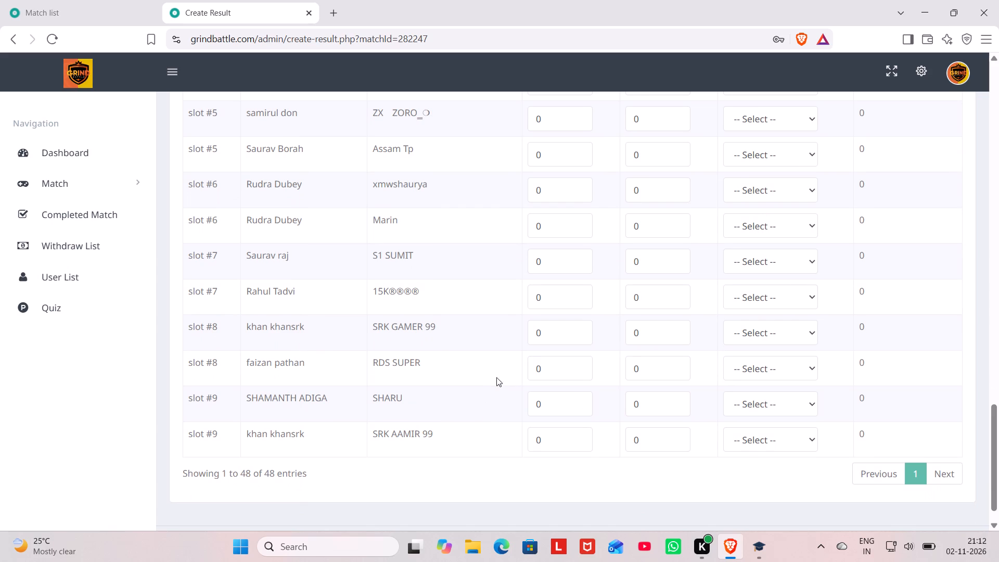
{"action": "left_click", "coordinate": [557, 369]}
{"action": "key", "text": "3"}
{"action": "key", "text": "Tab"}
{"action": "left_click", "coordinate": [519, 377]}
Enter 5 total kills for the slot #5 player ZX ZORO.
{"action": "scroll", "coordinate": [519, 377], "scroll_direction": "up", "scroll_amount": 2}
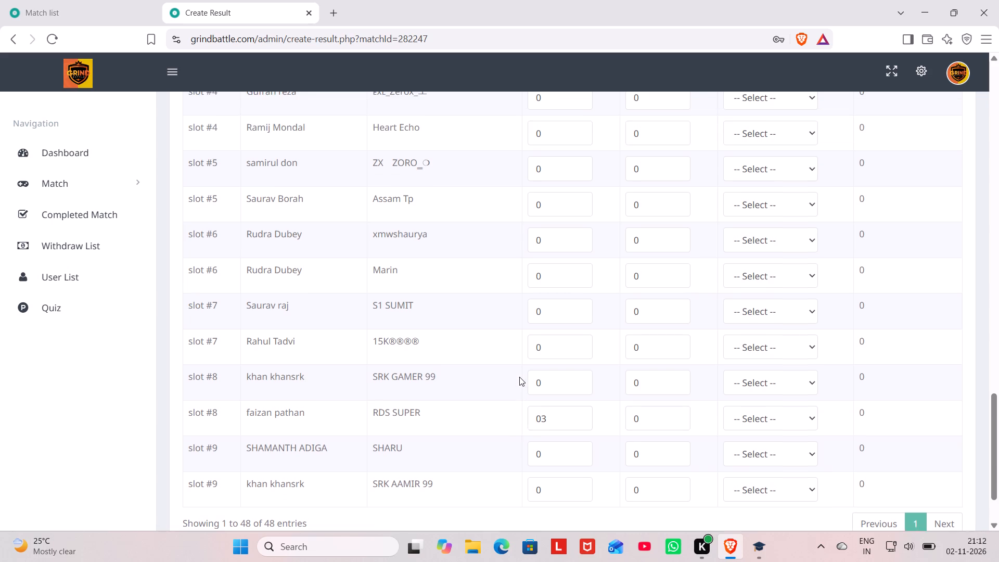
{"action": "scroll", "coordinate": [519, 377], "scroll_direction": "up", "scroll_amount": 3}
{"action": "left_click", "coordinate": [552, 357]}
{"action": "key", "text": "5"}
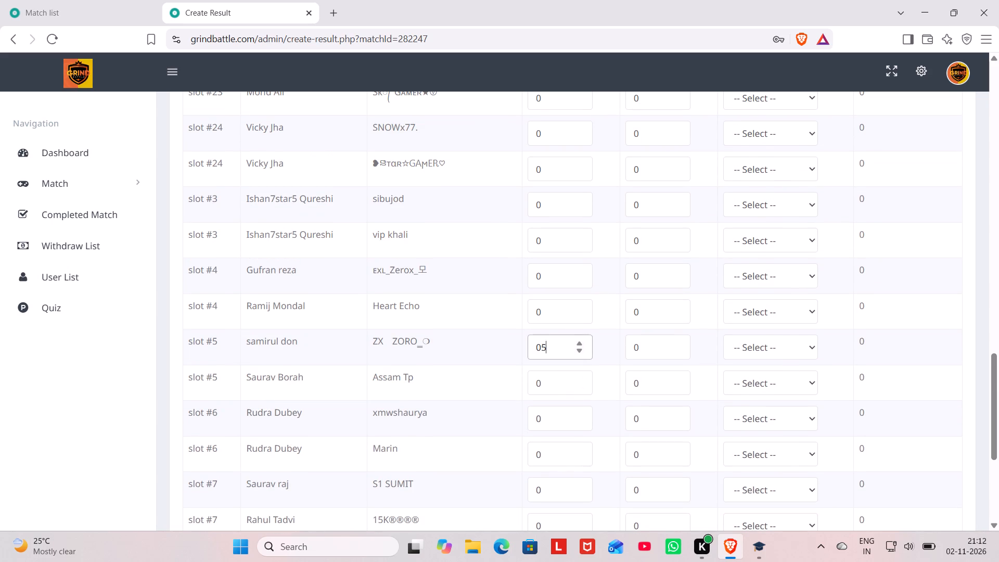
Enter 1 total kill for the slot #23 player whose game ID starts with "S&?" and ends in PRO.
{"action": "key", "text": "Tab"}
{"action": "left_click", "coordinate": [498, 359]}
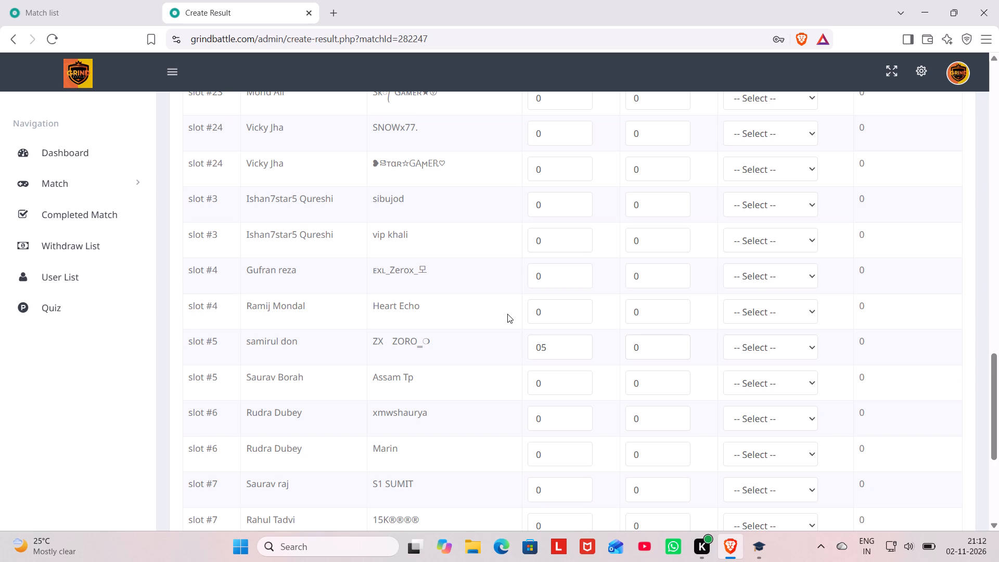
{"action": "scroll", "coordinate": [507, 314], "scroll_direction": "up", "scroll_amount": 3}
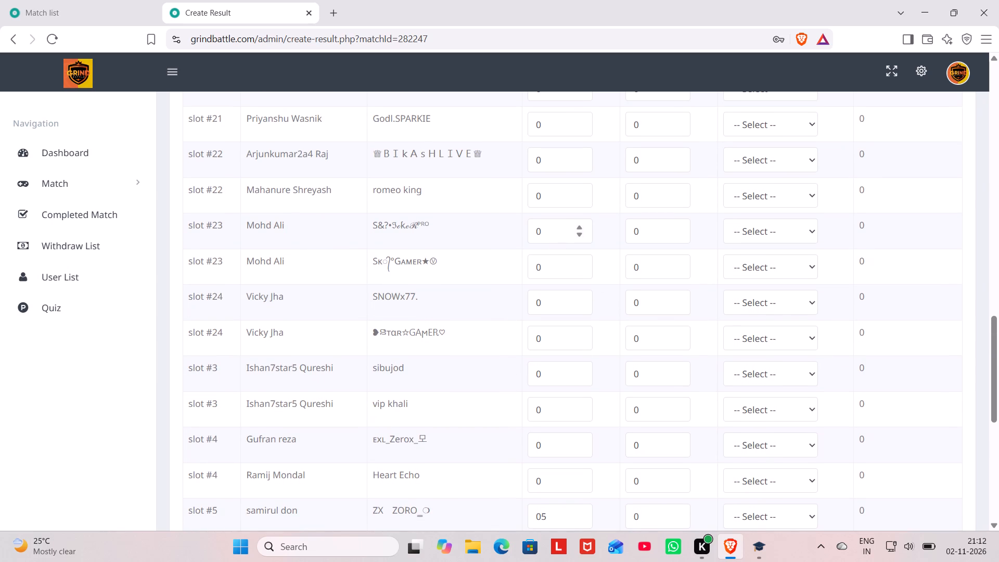
{"action": "left_click", "coordinate": [559, 232]}
{"action": "key", "text": "1"}
{"action": "key", "text": "Tab"}
{"action": "left_click", "coordinate": [460, 274]}
Enter 1 total kill for the slot #16 player RebelStar.
{"action": "scroll", "coordinate": [510, 305], "scroll_direction": "up", "scroll_amount": 4}
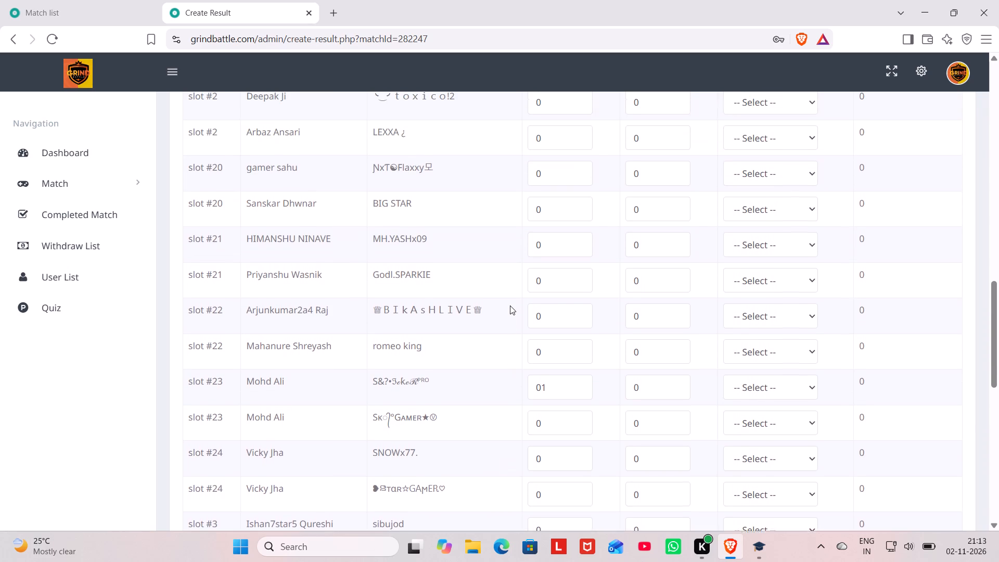
{"action": "scroll", "coordinate": [510, 305], "scroll_direction": "up", "scroll_amount": 6}
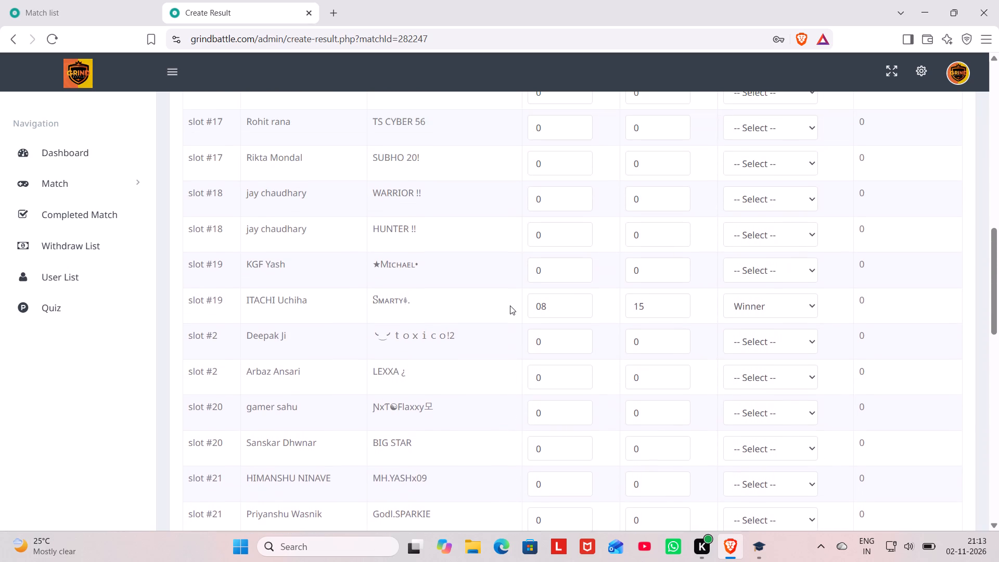
{"action": "scroll", "coordinate": [510, 305], "scroll_direction": "up", "scroll_amount": 4}
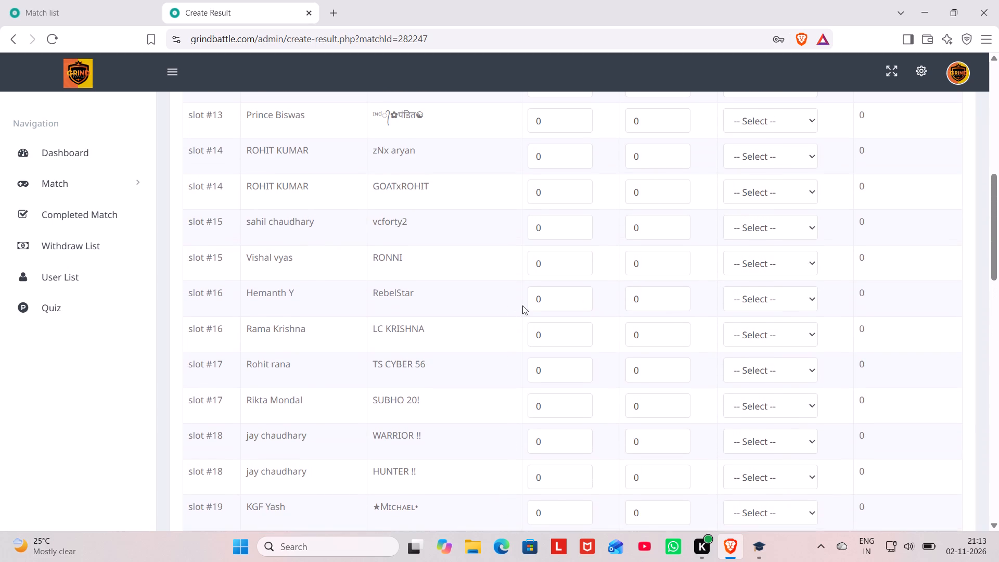
{"action": "left_click", "coordinate": [555, 305]}
{"action": "key", "text": "1"}
{"action": "key", "text": "Tab"}
{"action": "left_click", "coordinate": [496, 311]}
Enter 3 total kills for the slot #7 player S1 SUMIT.
{"action": "scroll", "coordinate": [496, 311], "scroll_direction": "up", "scroll_amount": 3}
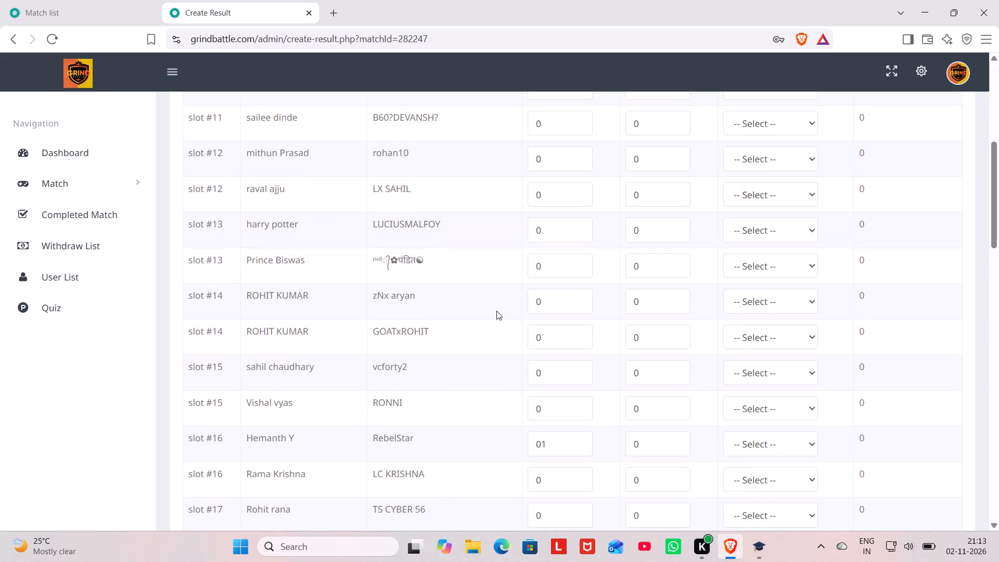
{"action": "scroll", "coordinate": [506, 277], "scroll_direction": "up", "scroll_amount": 2}
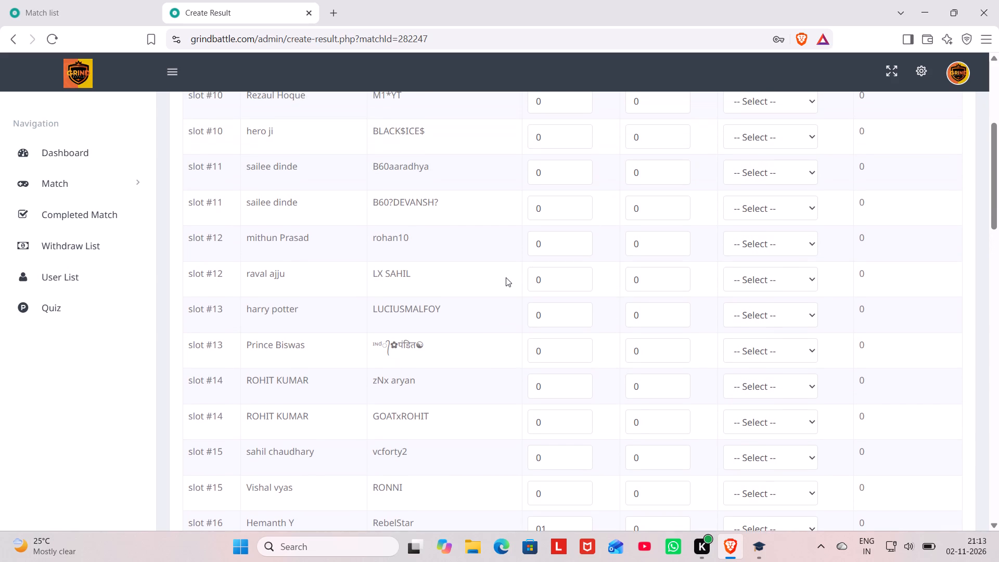
{"action": "scroll", "coordinate": [506, 277], "scroll_direction": "up", "scroll_amount": 4}
{"action": "scroll", "coordinate": [506, 277], "scroll_direction": "down", "scroll_amount": 1}
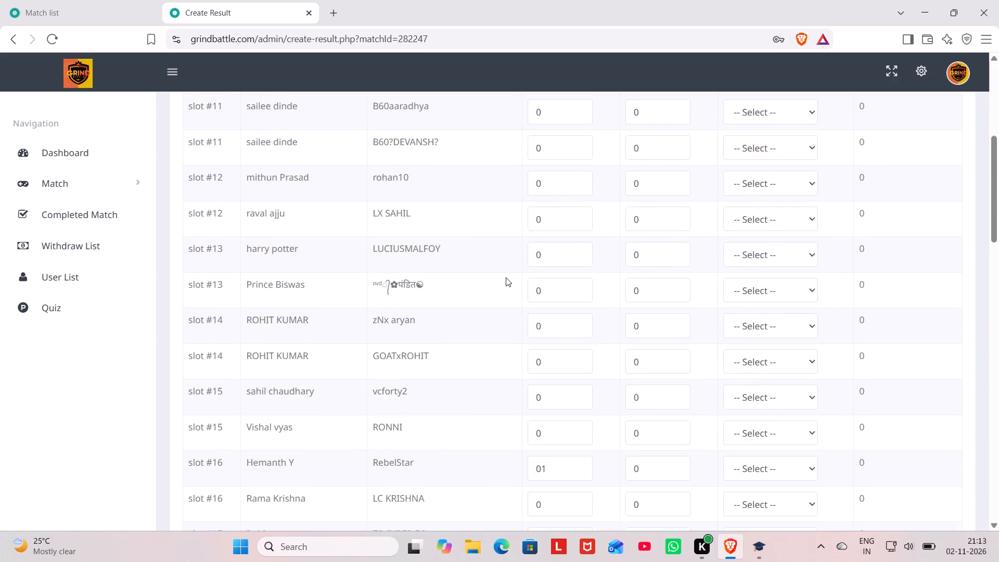
{"action": "scroll", "coordinate": [506, 277], "scroll_direction": "down", "scroll_amount": 3}
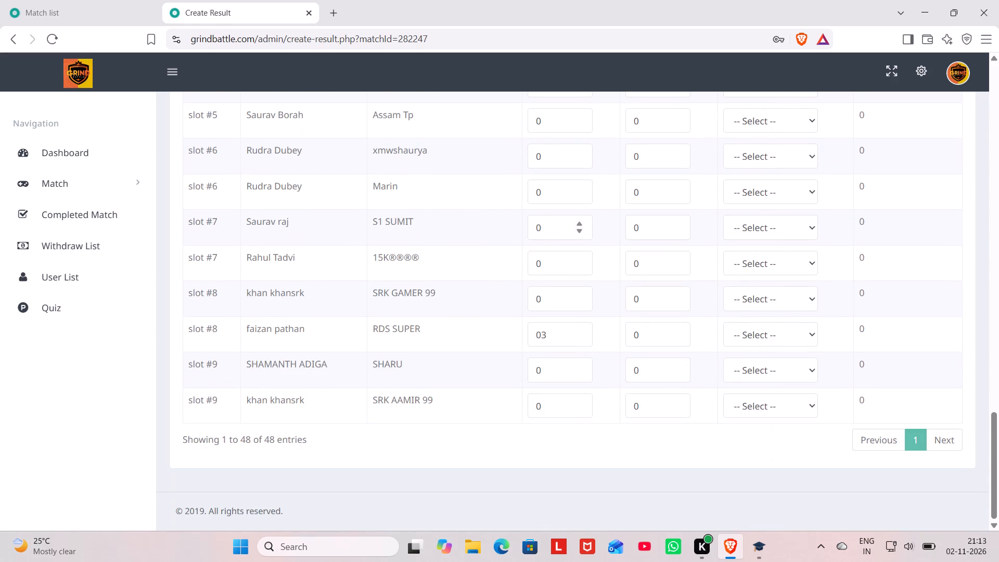
{"action": "left_click", "coordinate": [567, 221]}
{"action": "key", "text": "3"}
{"action": "key", "text": "Tab"}
{"action": "left_click", "coordinate": [475, 256]}
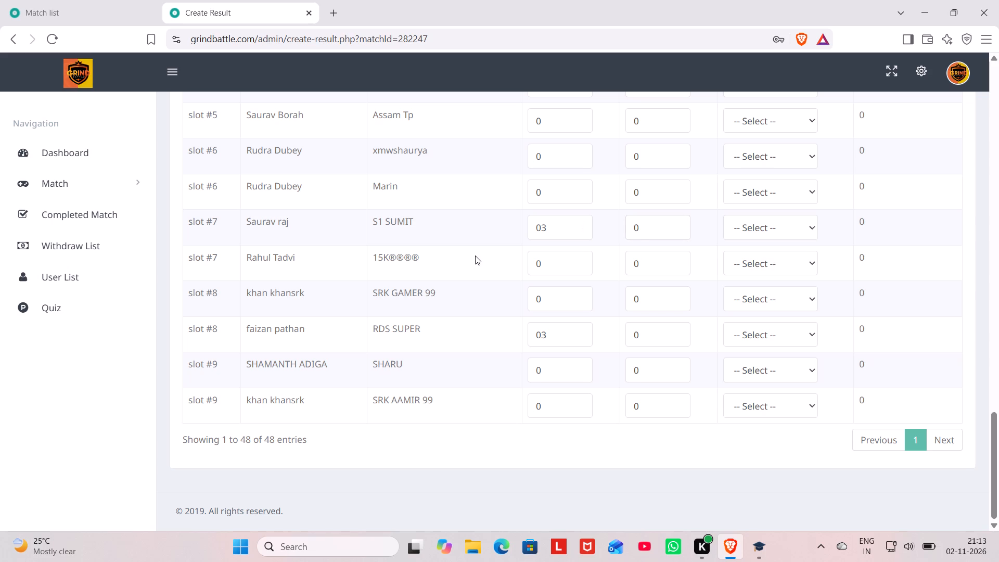
Enter 1 total kill for the slot #13 player LUCIUSMALFOY.
{"action": "scroll", "coordinate": [516, 257], "scroll_direction": "up", "scroll_amount": 2}
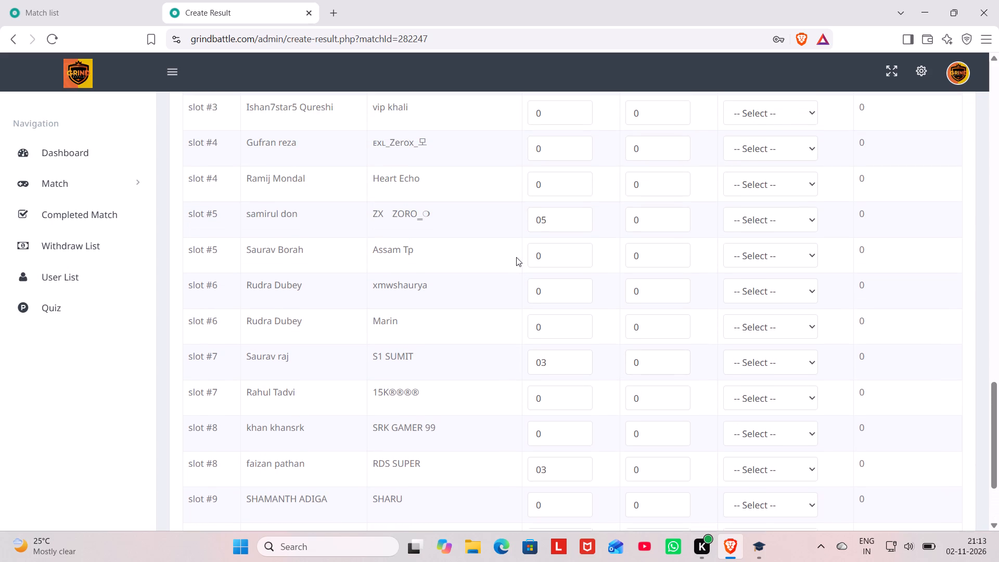
{"action": "scroll", "coordinate": [516, 257], "scroll_direction": "up", "scroll_amount": 7}
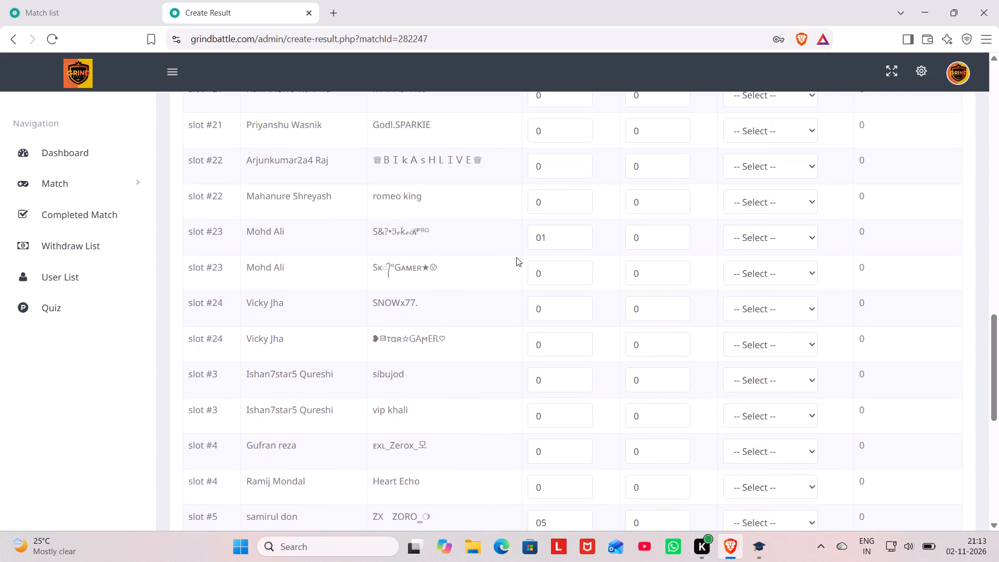
{"action": "scroll", "coordinate": [516, 257], "scroll_direction": "up", "scroll_amount": 6}
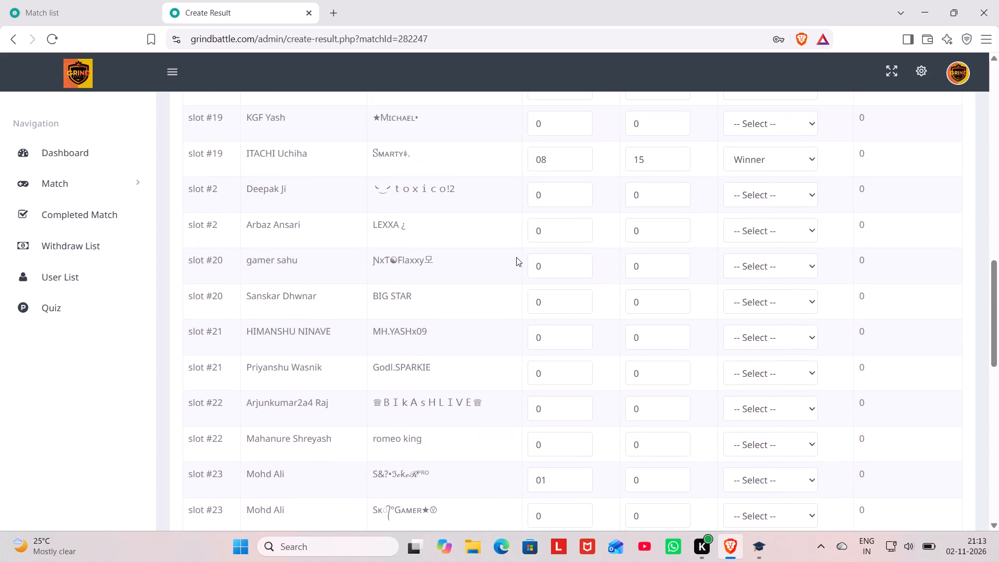
{"action": "scroll", "coordinate": [516, 257], "scroll_direction": "up", "scroll_amount": 8}
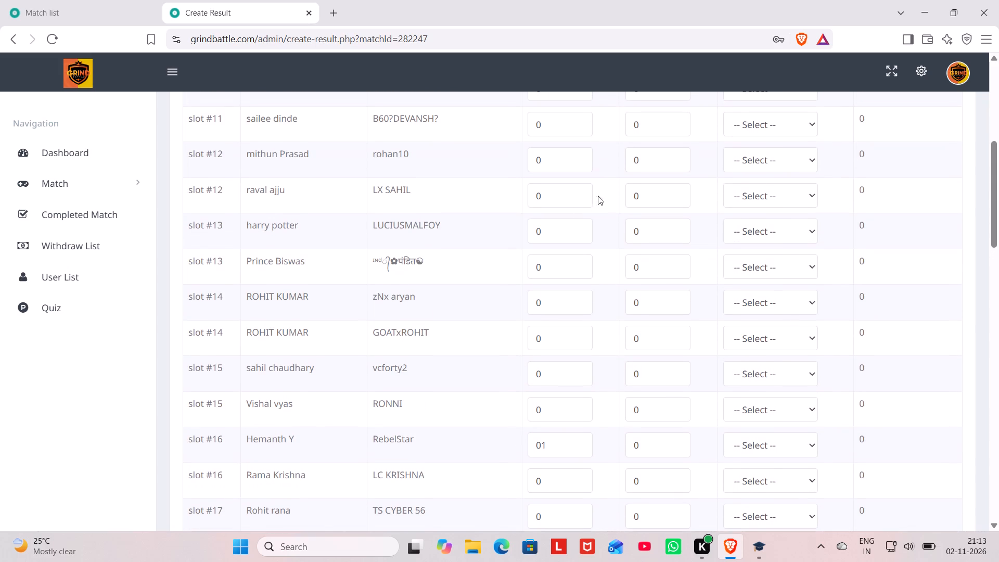
{"action": "left_click", "coordinate": [569, 242]}
{"action": "key", "text": "1"}
{"action": "key", "text": "Tab"}
{"action": "left_click", "coordinate": [474, 271]}
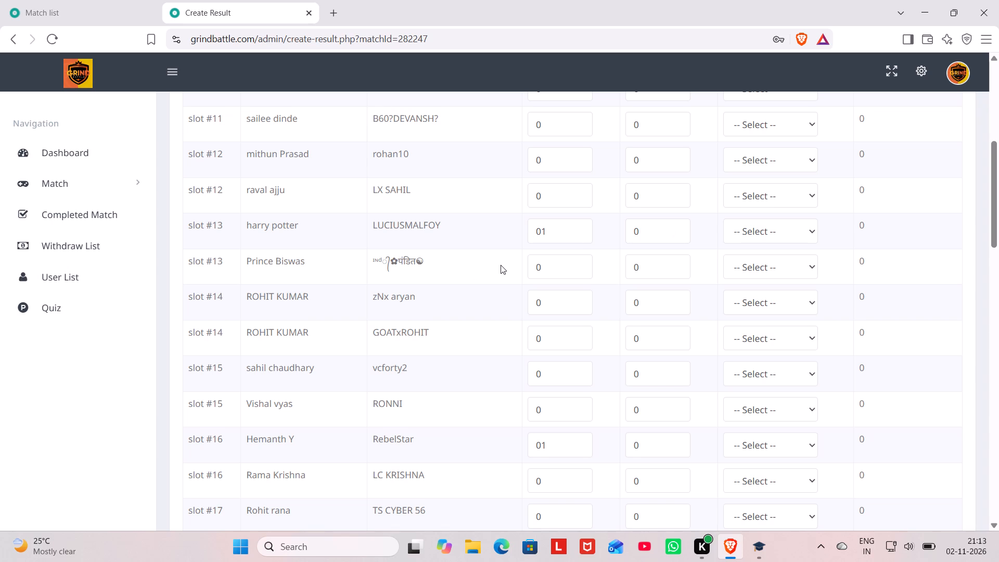
{"action": "scroll", "coordinate": [501, 265], "scroll_direction": "up", "scroll_amount": 2}
{"action": "left_click", "coordinate": [558, 236]}
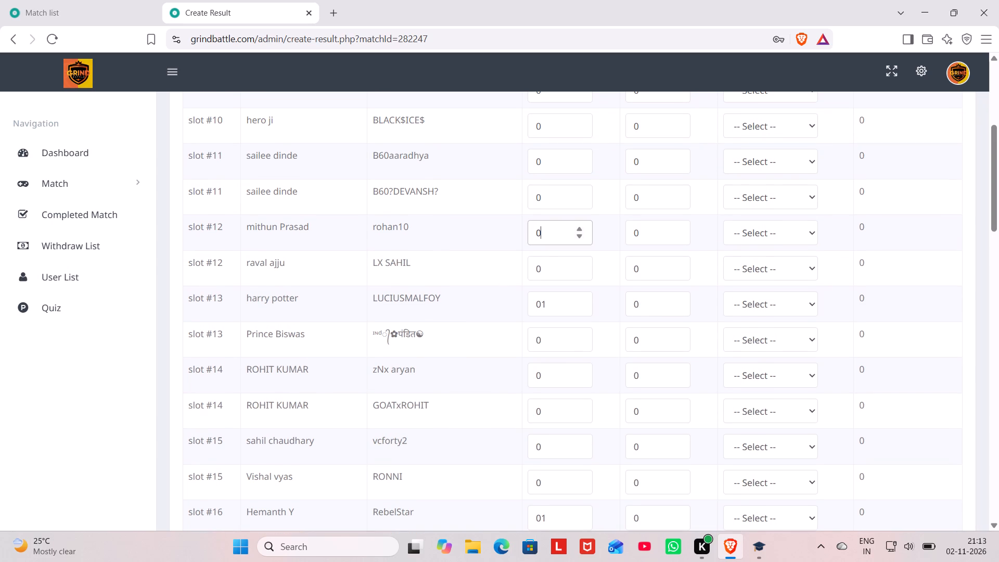
{"action": "key", "text": "1"}
{"action": "key", "text": "BackSpace"}
{"action": "key", "text": "2"}
{"action": "key", "text": "Tab"}
{"action": "left_click", "coordinate": [451, 247]}
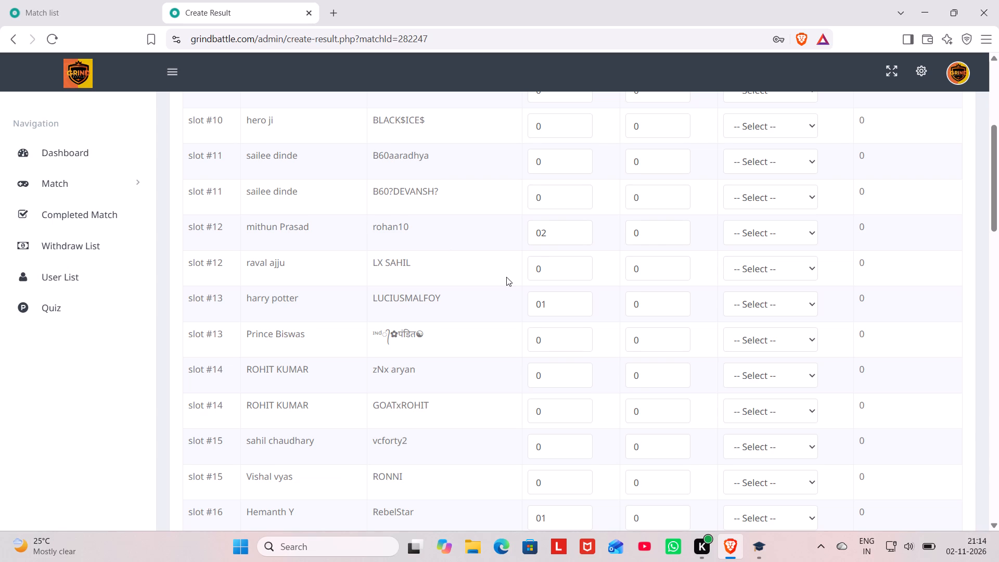
{"action": "scroll", "coordinate": [506, 277], "scroll_direction": "right", "scroll_amount": 1}
{"action": "scroll", "coordinate": [506, 277], "scroll_direction": "down", "scroll_amount": 2}
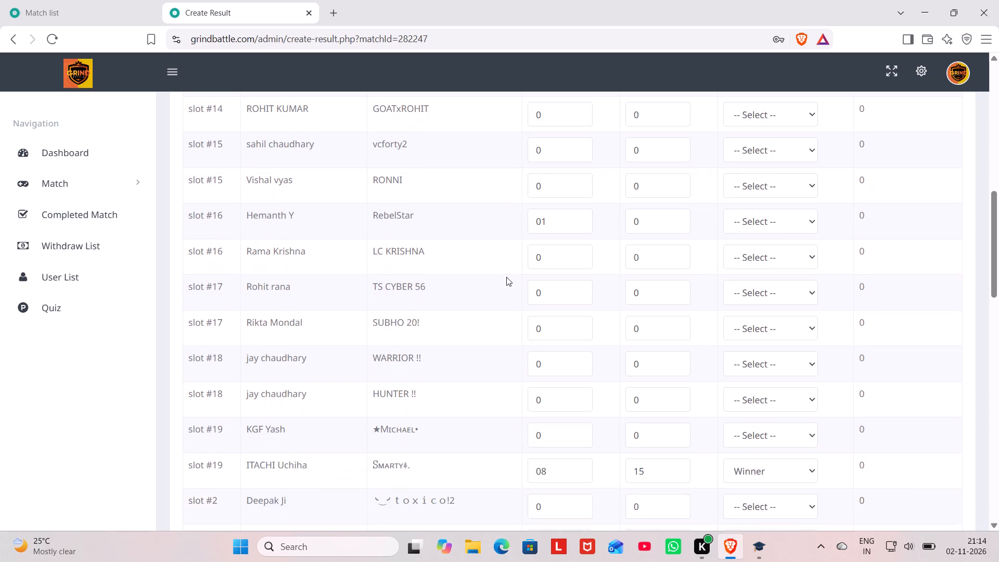
{"action": "scroll", "coordinate": [506, 277], "scroll_direction": "down", "scroll_amount": 6}
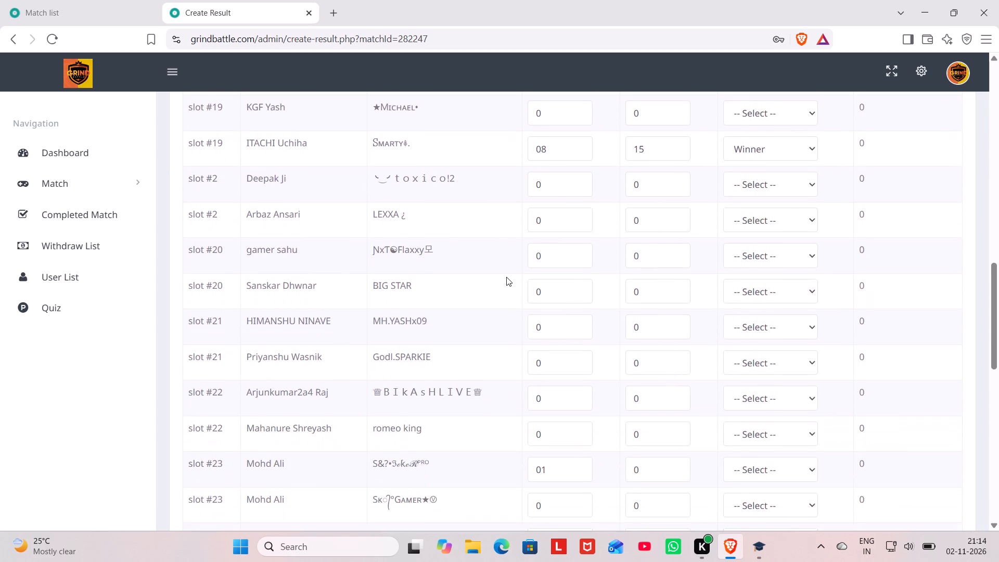
{"action": "scroll", "coordinate": [506, 277], "scroll_direction": "down", "scroll_amount": 3}
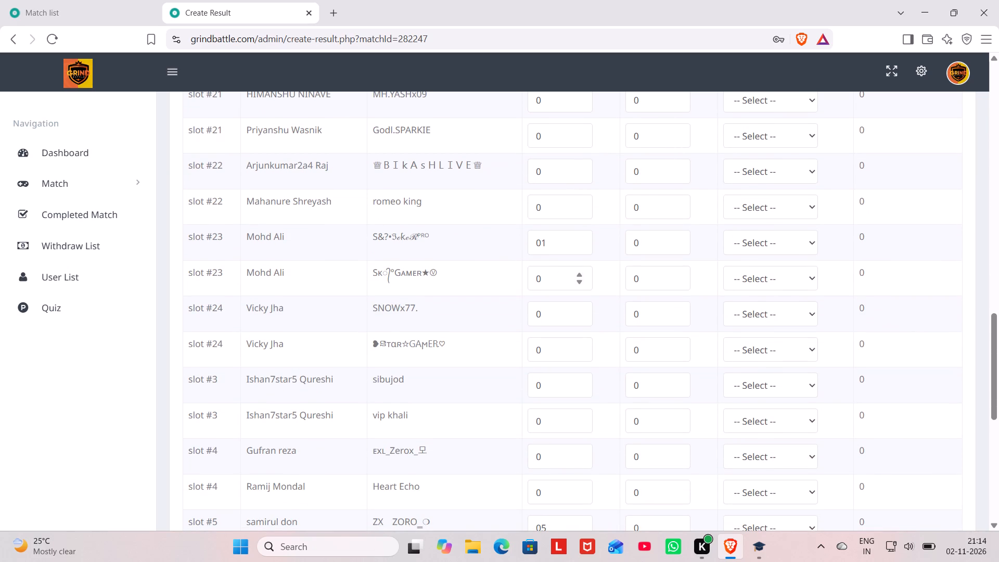
{"action": "scroll", "coordinate": [429, 350], "scroll_direction": "down", "scroll_amount": 4}
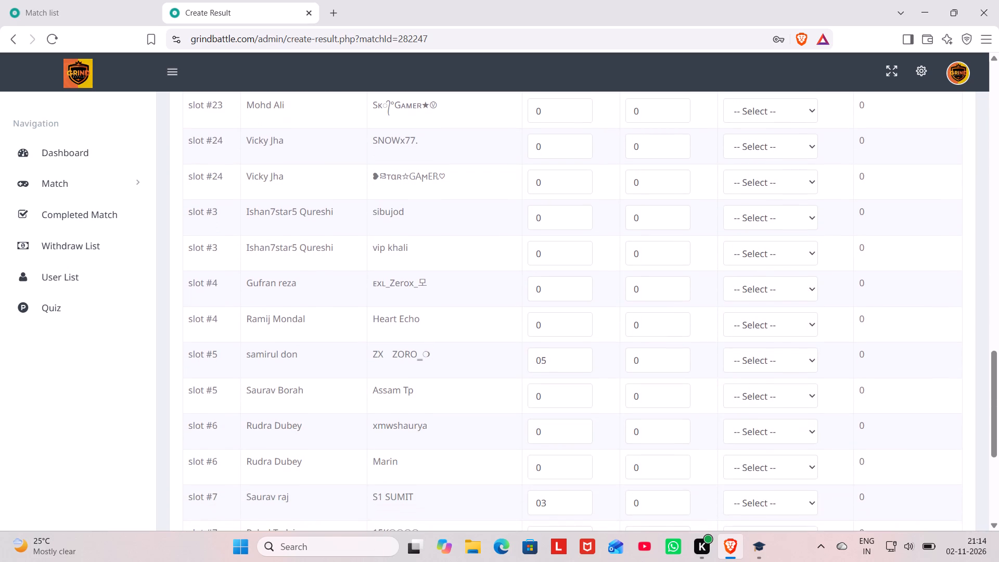
{"action": "scroll", "coordinate": [429, 350], "scroll_direction": "down", "scroll_amount": 3}
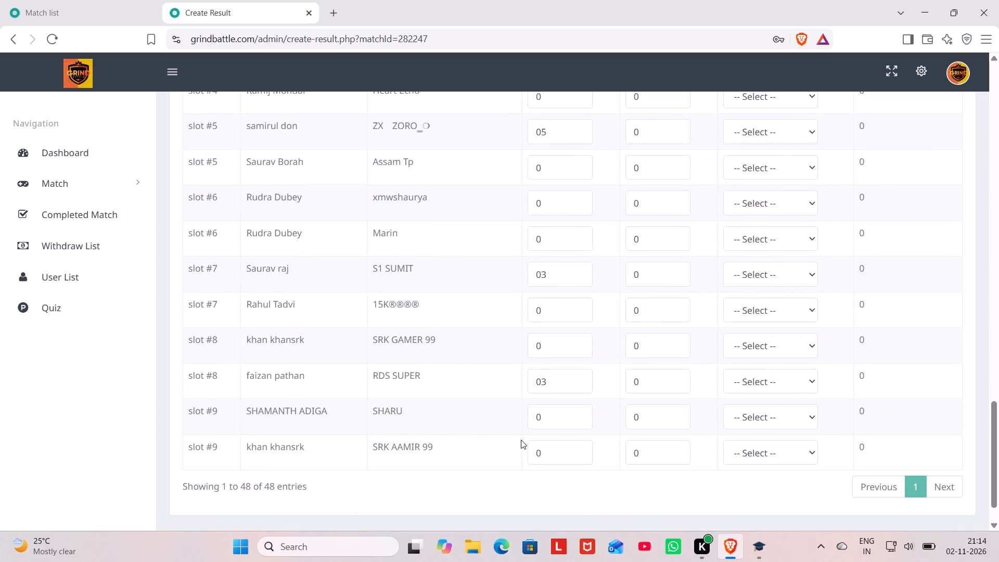
{"action": "left_click", "coordinate": [559, 453]}
{"action": "key", "text": "1"}
{"action": "key", "text": "Tab"}
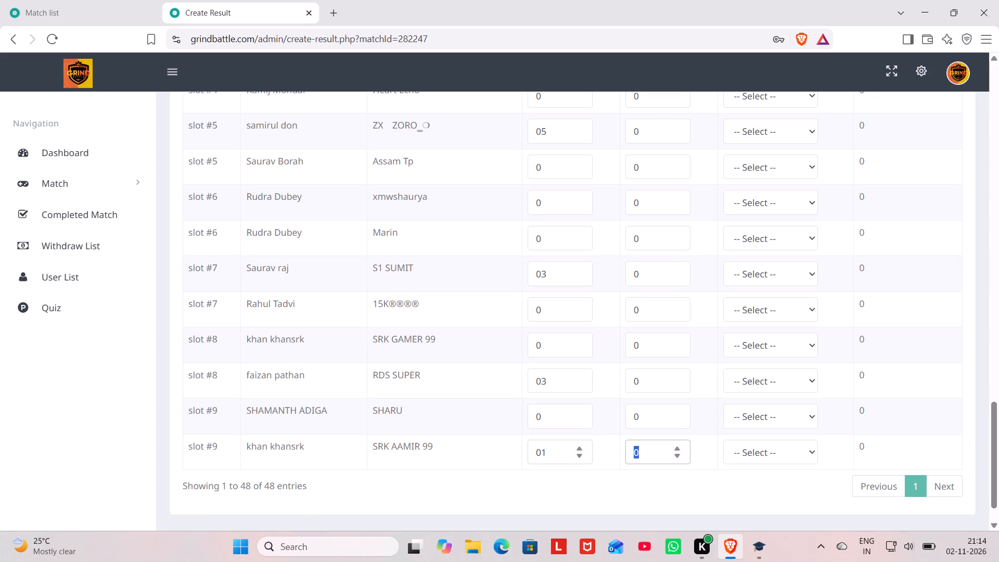
{"action": "left_click", "coordinate": [466, 455]}
{"action": "left_click", "coordinate": [549, 350]}
{"action": "key", "text": "1"}
{"action": "key", "text": "Tab"}
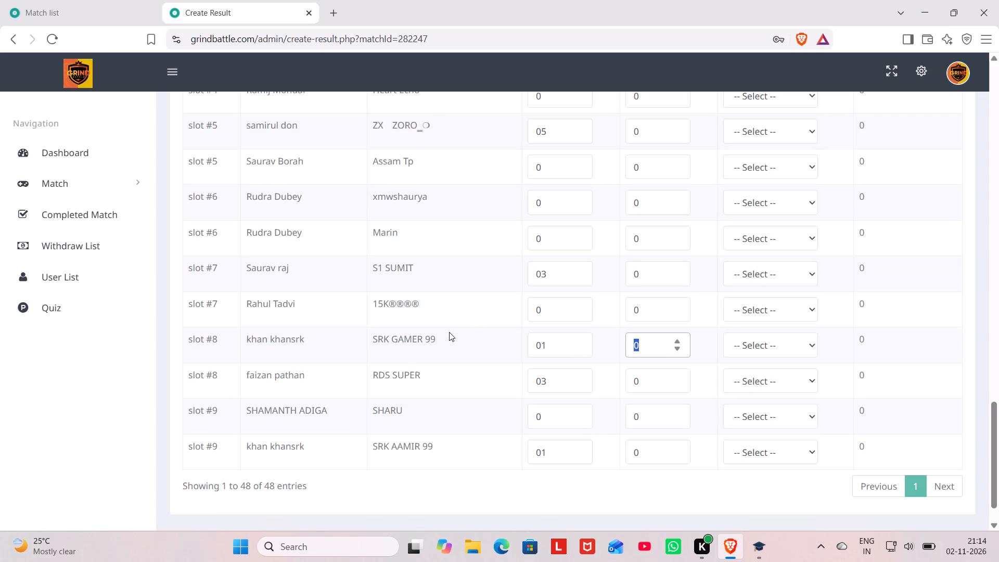
{"action": "left_click", "coordinate": [447, 333]}
{"action": "scroll", "coordinate": [476, 280], "scroll_direction": "up", "scroll_amount": 7}
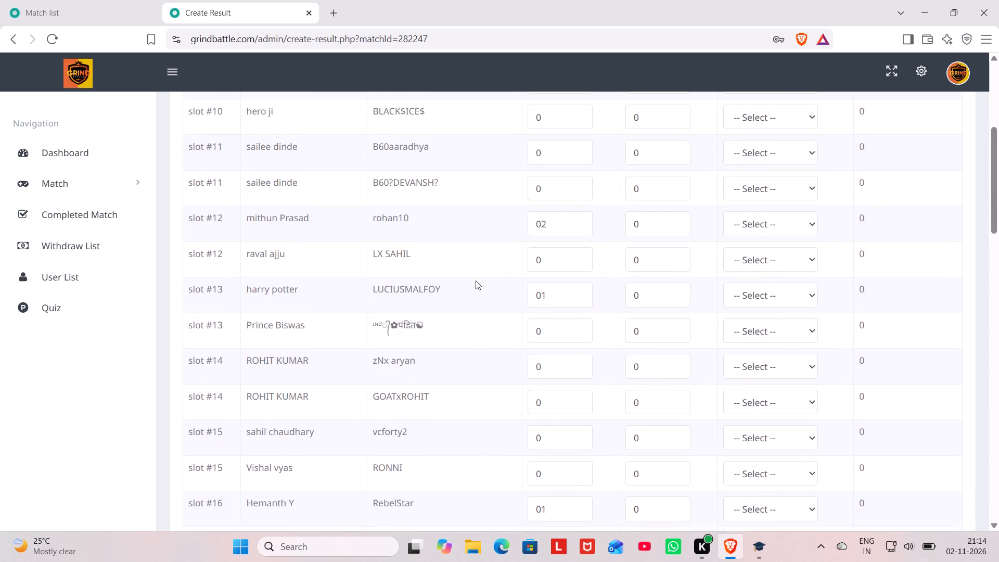
{"action": "scroll", "coordinate": [476, 280], "scroll_direction": "up", "scroll_amount": 2}
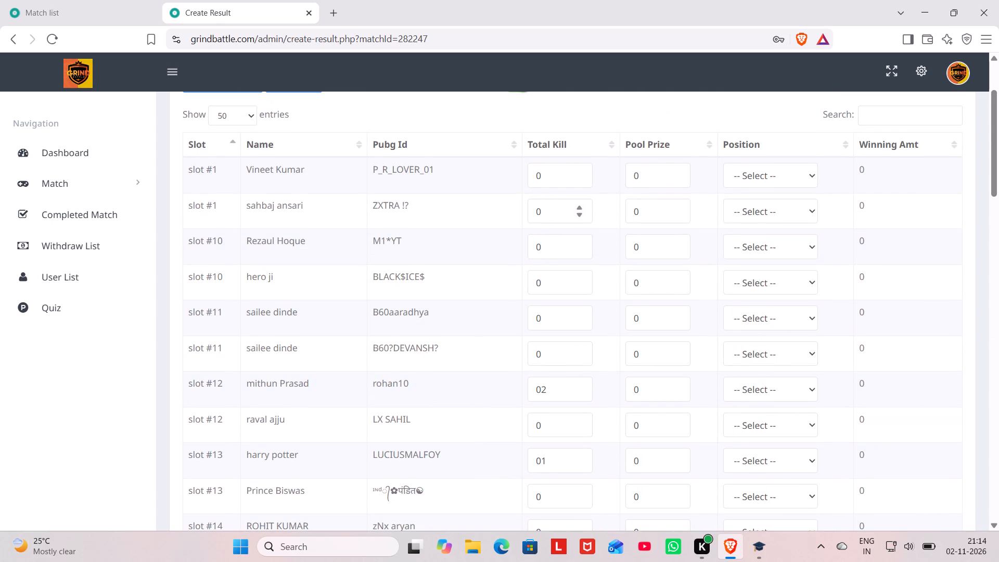
{"action": "left_click", "coordinate": [549, 218]}
{"action": "key", "text": "1"}
{"action": "key", "text": "Tab"}
{"action": "left_click", "coordinate": [501, 258]}
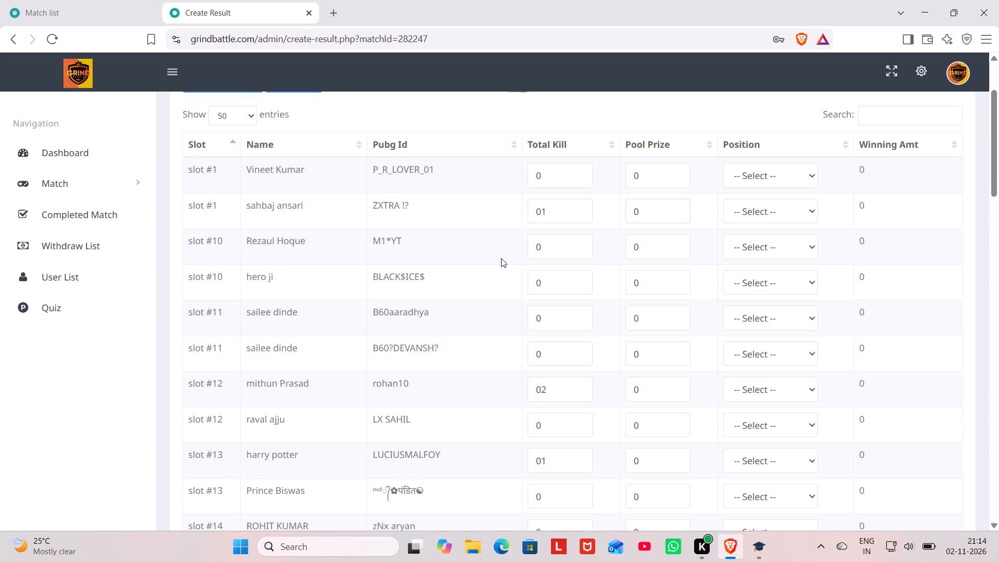
Enter 1 total kill for the slot #2 player LEXXA ¿.
{"action": "scroll", "coordinate": [501, 258], "scroll_direction": "down", "scroll_amount": 7}
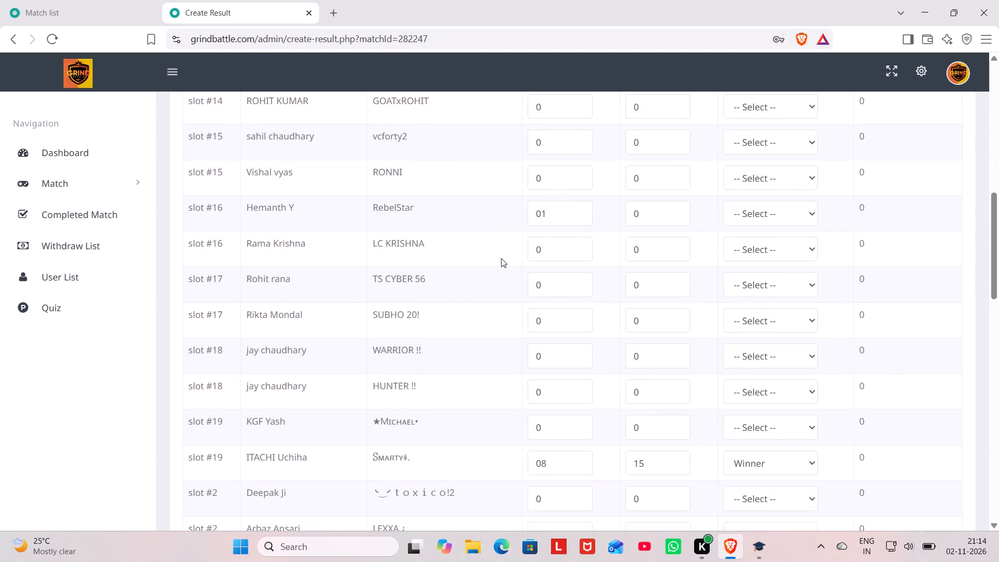
{"action": "scroll", "coordinate": [501, 258], "scroll_direction": "down", "scroll_amount": 2}
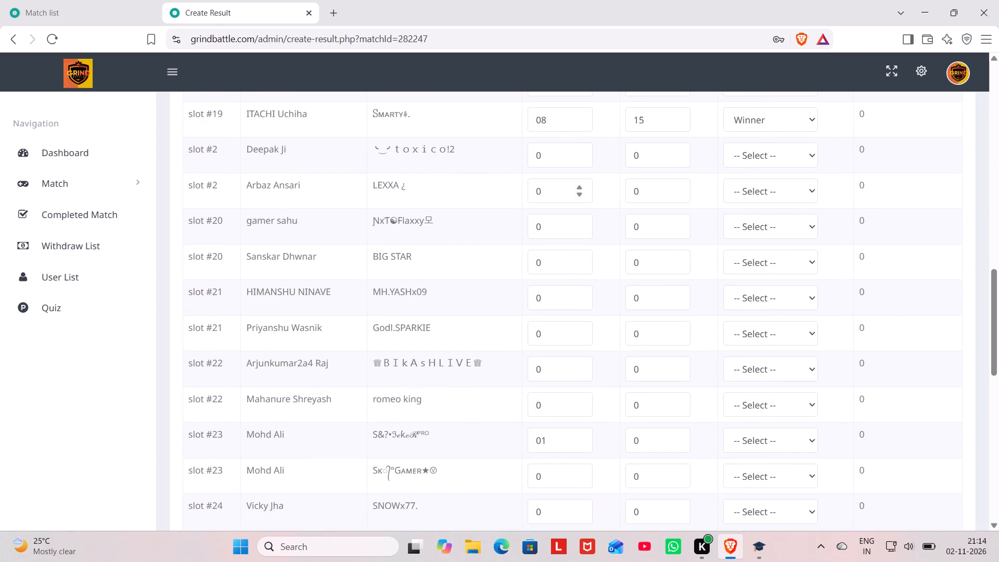
{"action": "left_click", "coordinate": [553, 193]}
{"action": "key", "text": "1"}
{"action": "key", "text": "Tab"}
{"action": "left_click", "coordinate": [424, 193]}
{"action": "left_click", "coordinate": [545, 330]}
{"action": "key", "text": "2"}
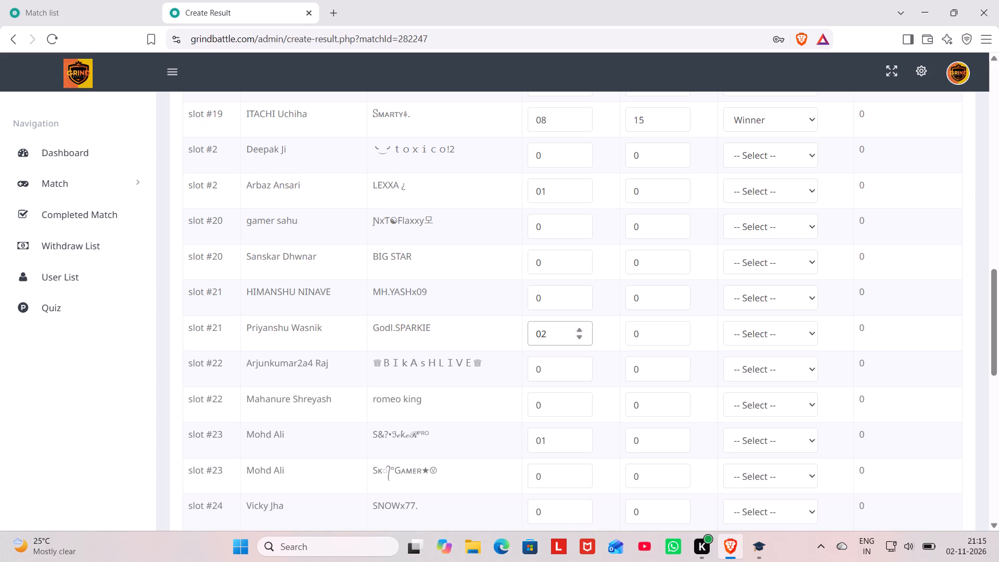
{"action": "left_click", "coordinate": [482, 335]}
Enter 4 total kills for the slot #15 player RONNI.
{"action": "scroll", "coordinate": [482, 335], "scroll_direction": "up", "scroll_amount": 4}
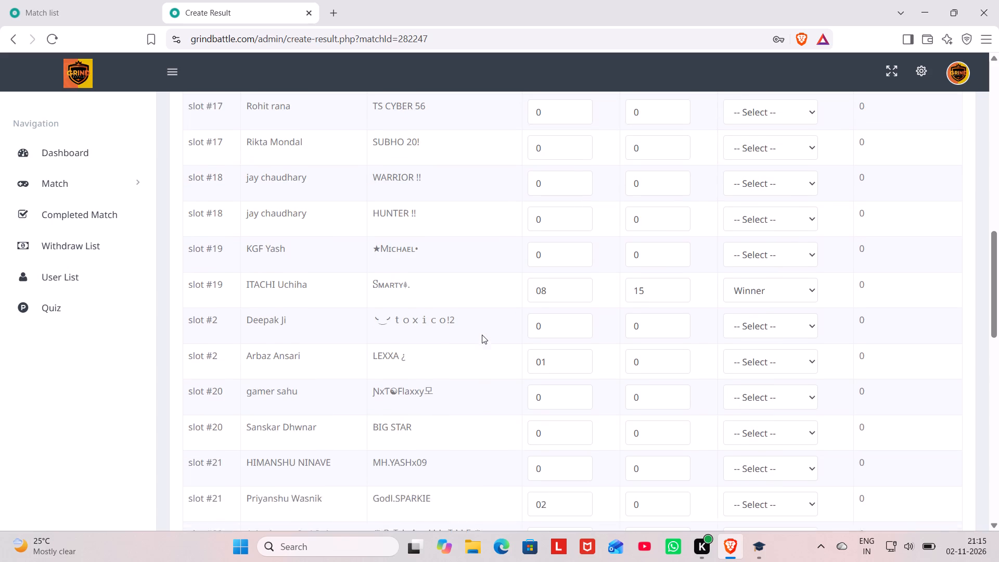
{"action": "scroll", "coordinate": [482, 335], "scroll_direction": "up", "scroll_amount": 6}
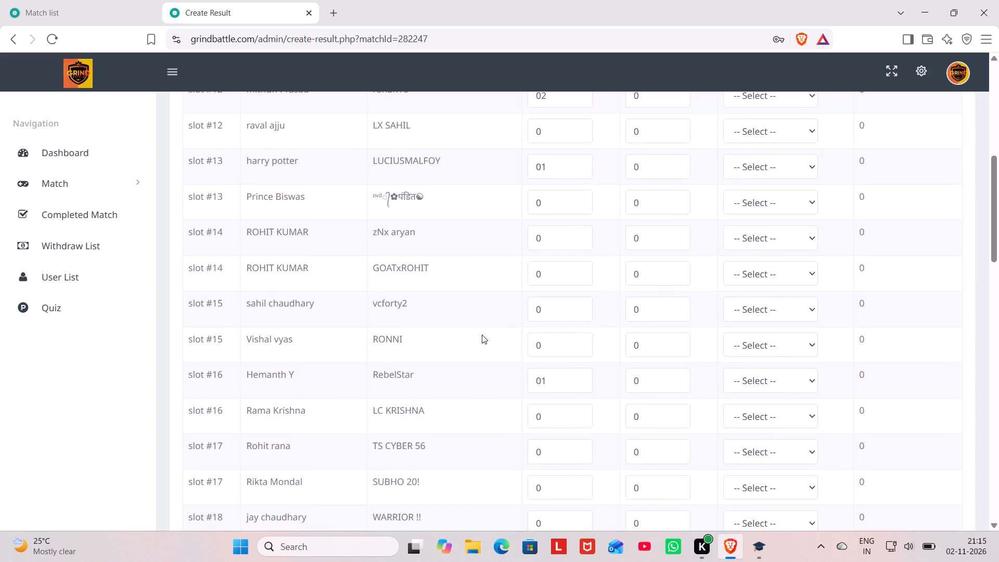
{"action": "scroll", "coordinate": [482, 335], "scroll_direction": "up", "scroll_amount": 2}
{"action": "scroll", "coordinate": [499, 450], "scroll_direction": "down", "scroll_amount": 3}
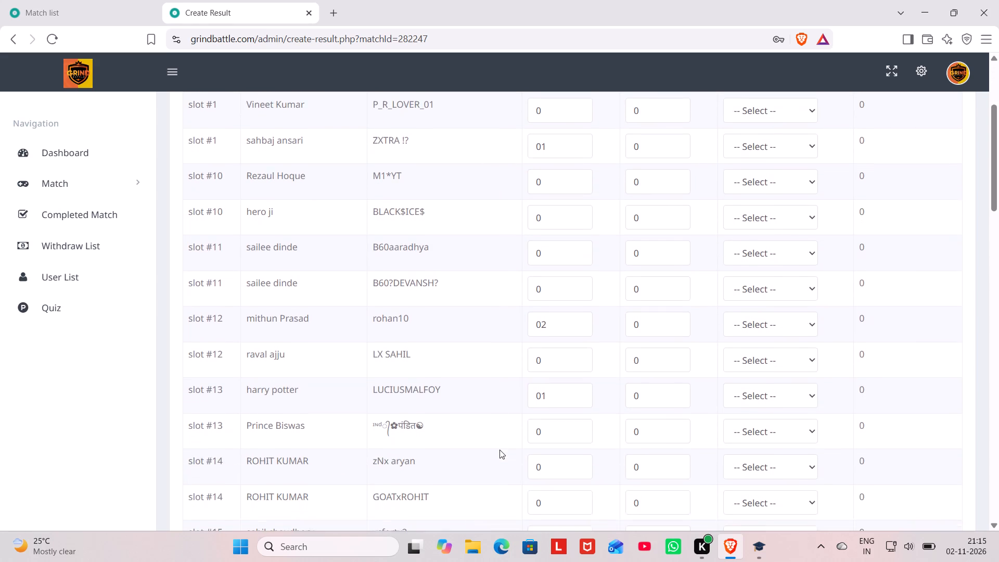
{"action": "scroll", "coordinate": [499, 450], "scroll_direction": "down", "scroll_amount": 2}
{"action": "left_click", "coordinate": [555, 367]}
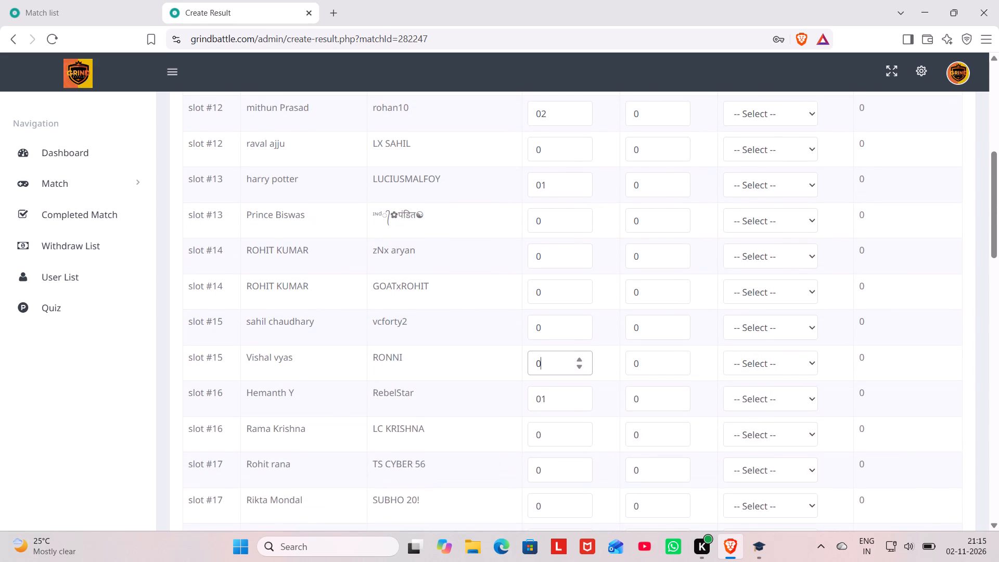
{"action": "key", "text": "4"}
{"action": "key", "text": "Tab"}
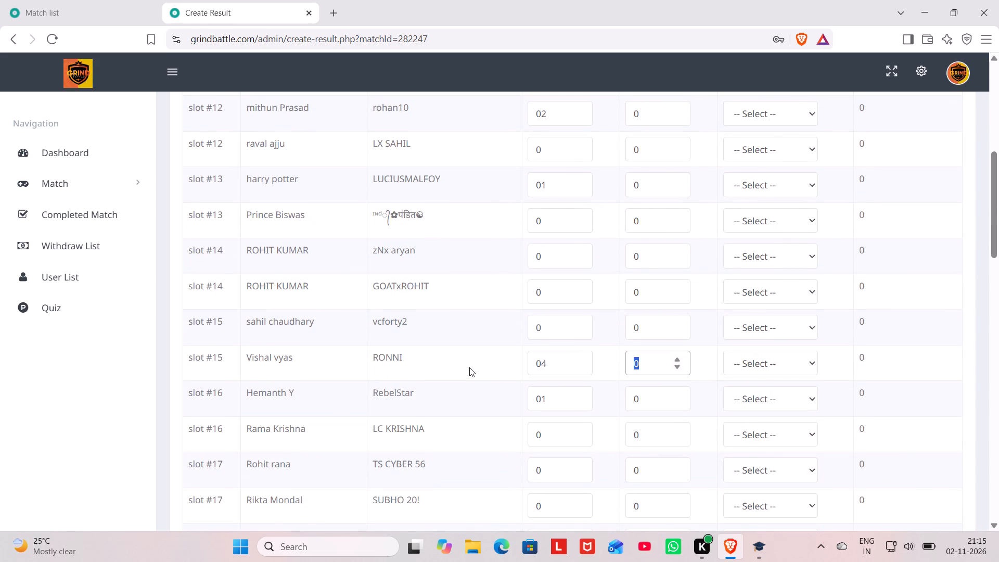
{"action": "left_click", "coordinate": [469, 368]}
Submit the winners for Free Fire Max match #282247 with the entered kills, prizes and positions.
{"action": "scroll", "coordinate": [469, 368], "scroll_direction": "up", "scroll_amount": 8}
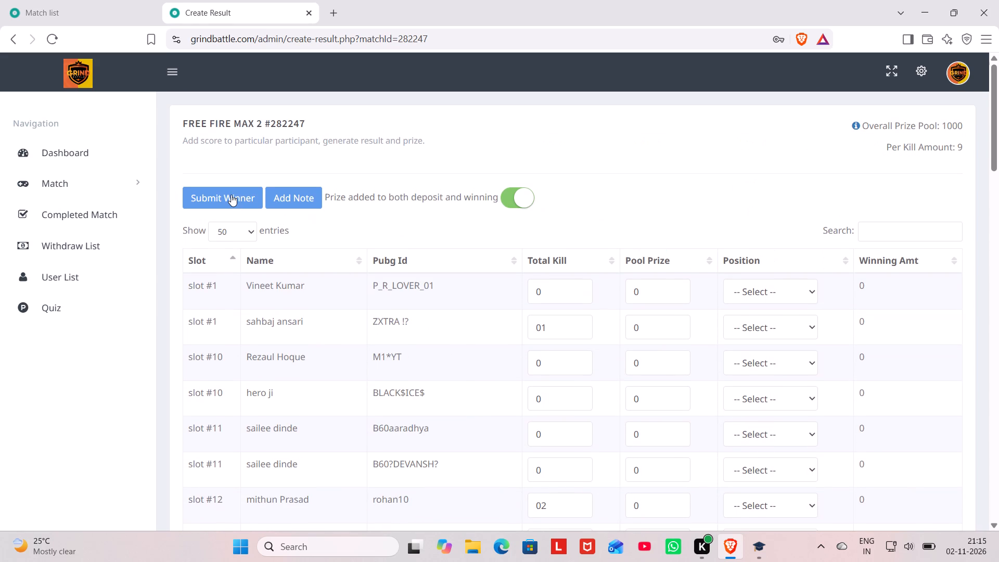
{"action": "left_click", "coordinate": [231, 195]}
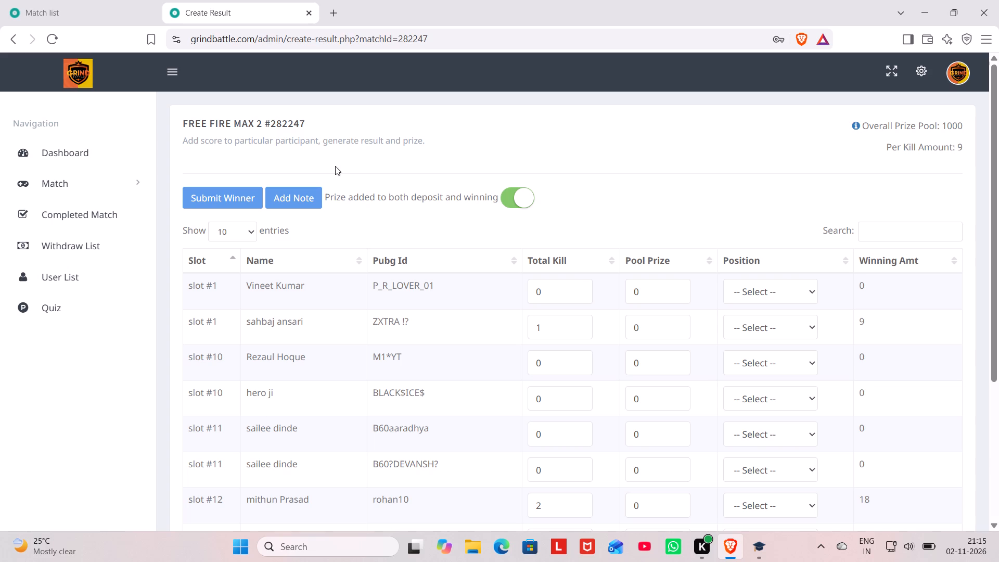
Save a match note for the users reading "NXT FLAXXY send your POV to customer support.".
{"action": "left_click", "coordinate": [298, 202]}
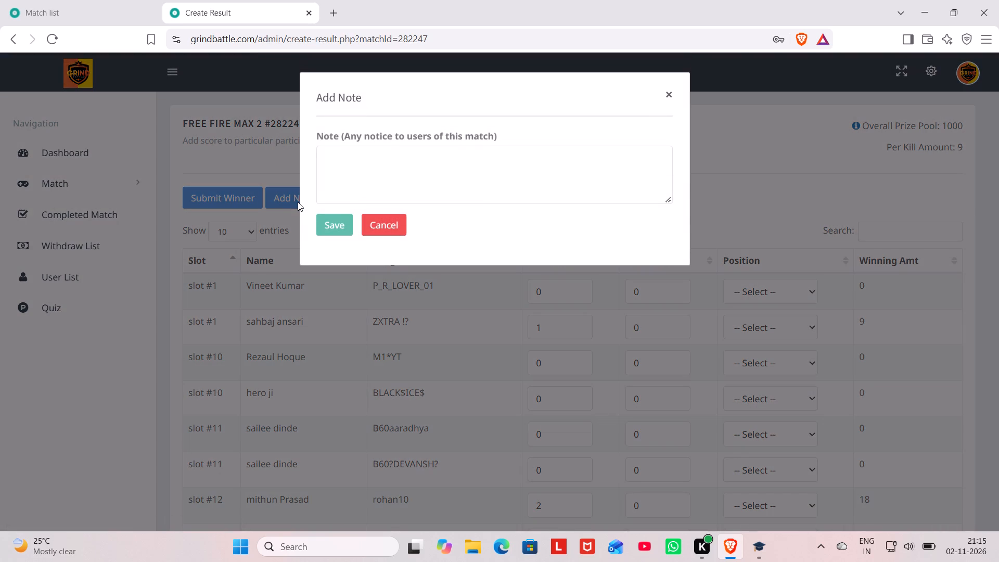
{"action": "type", "text": "NXT fLA"}
{"action": "type", "text": "XXY"}
{"action": "left_click", "coordinate": [358, 180]}
{"action": "type", "text": "NXT FK"}
{"action": "key", "text": "shift+BackSpace"}
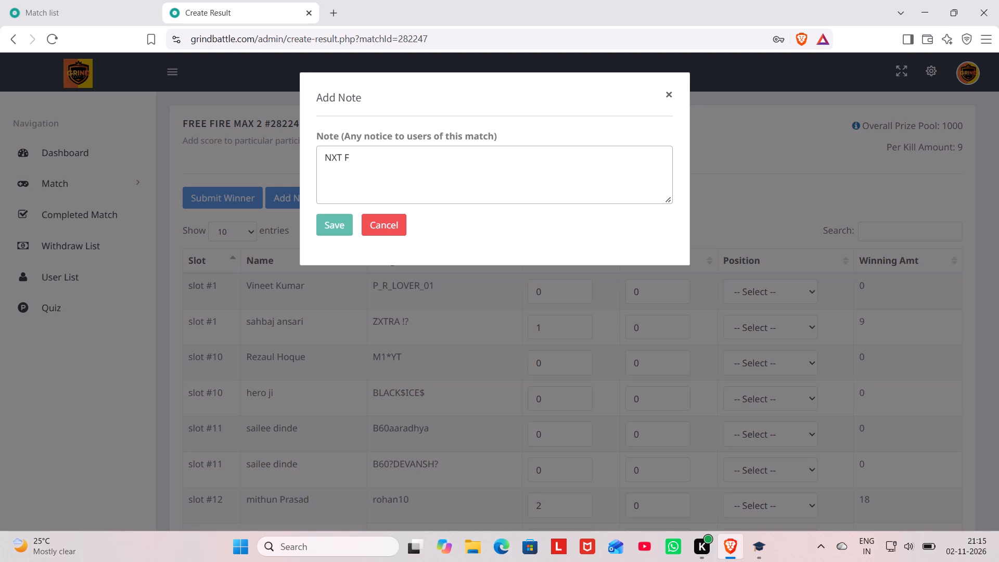
{"action": "type", "text": "LAXXY"}
{"action": "key", "text": "space"}
{"action": "type", "text": "send your"}
{"action": "key", "text": "space"}
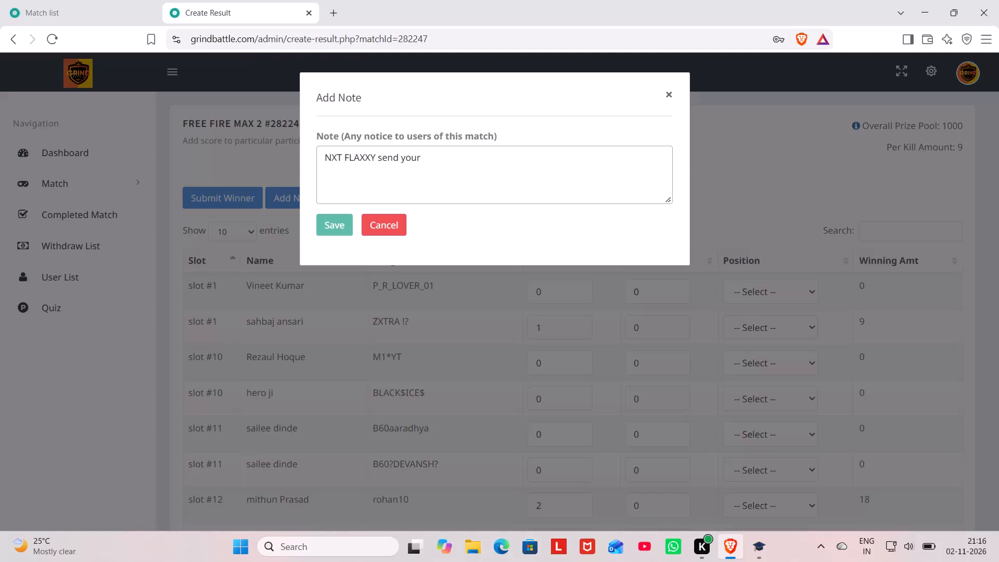
{"action": "key", "text": "shift+p"}
{"action": "type", "text": "OV to custon"}
{"action": "key", "text": "BackSpace"}
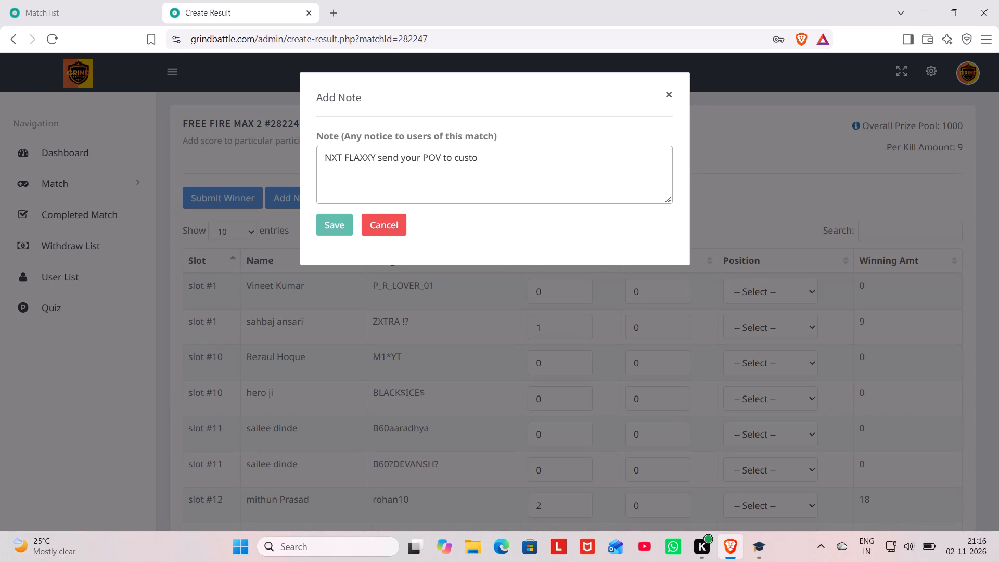
{"action": "type", "text": "mer supp"}
{"action": "type", "text": "ort"}
{"action": "key", "text": "period"}
{"action": "left_click", "coordinate": [327, 218]}
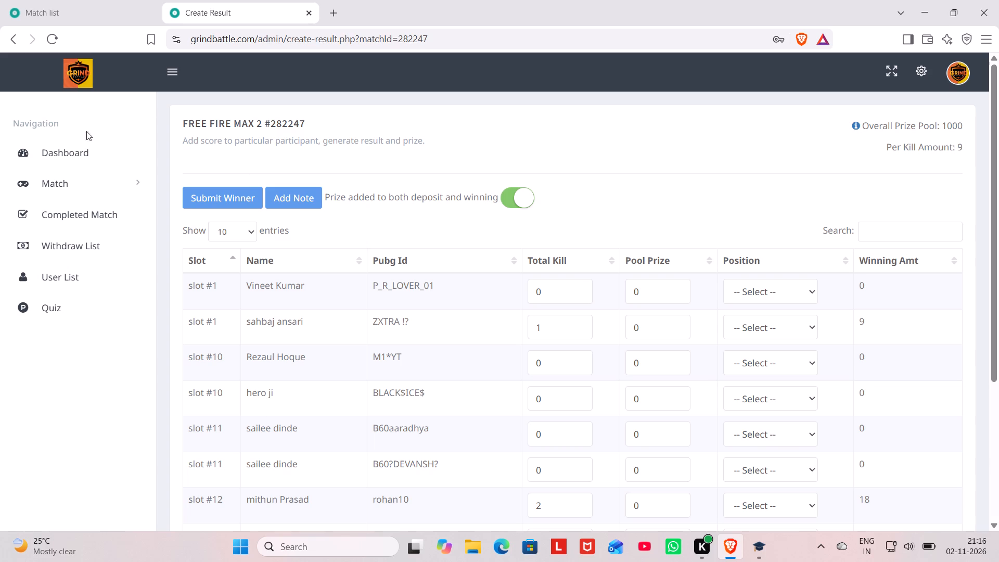
Open the list of completed matches.
{"action": "left_click", "coordinate": [97, 215]}
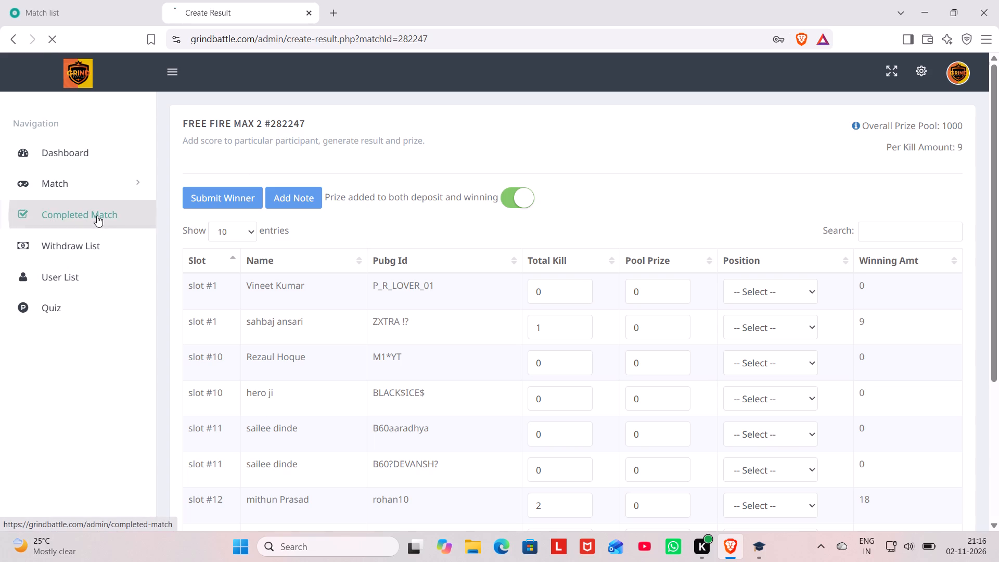
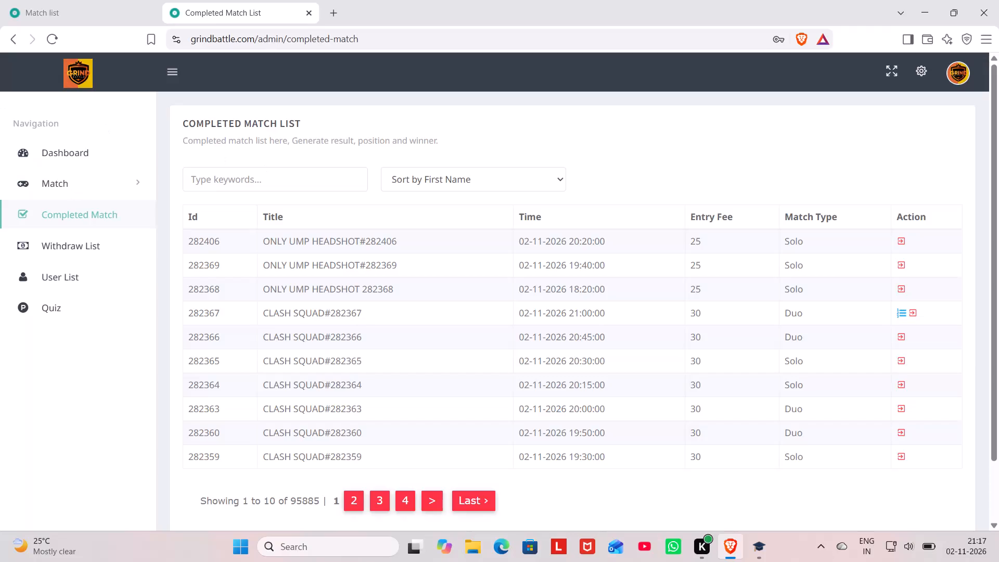
Search the completed matches for 282248 and open the result creation page for that Free Fire Max match.
{"action": "left_click", "coordinate": [288, 177]}
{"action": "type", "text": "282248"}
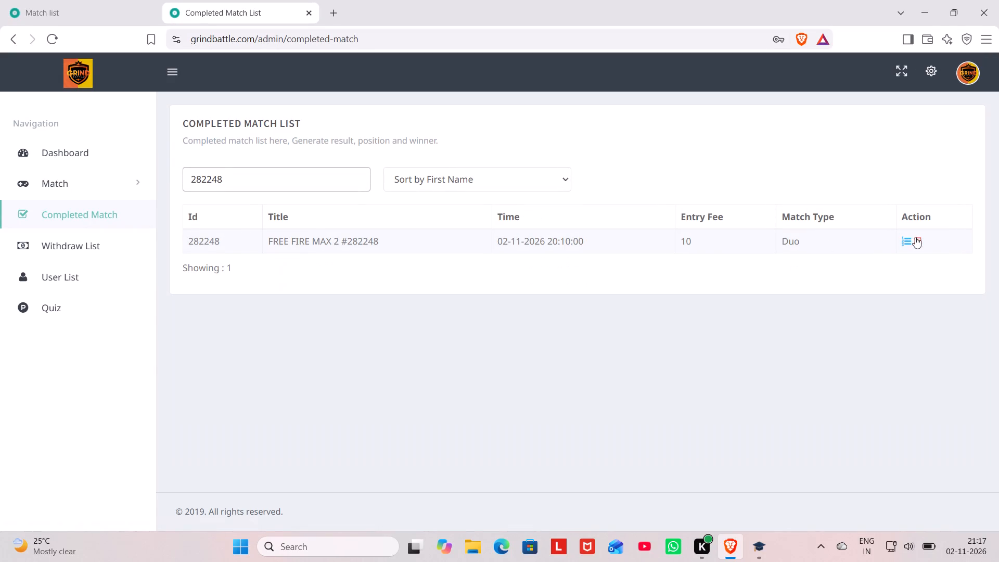
{"action": "left_click", "coordinate": [907, 239]}
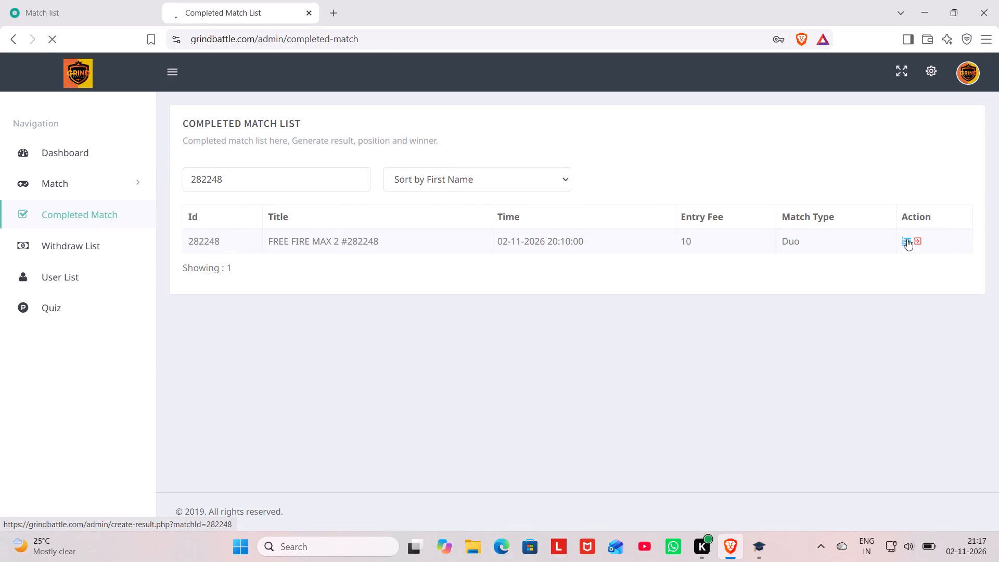
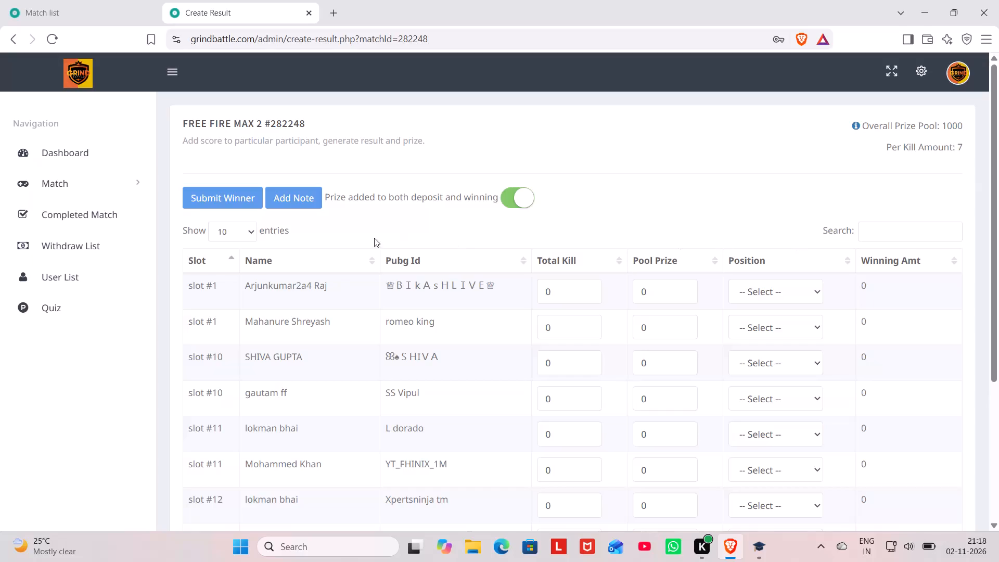
Set the participant table to show 50 entries.
{"action": "left_click", "coordinate": [216, 238]}
{"action": "left_click", "coordinate": [244, 278]}
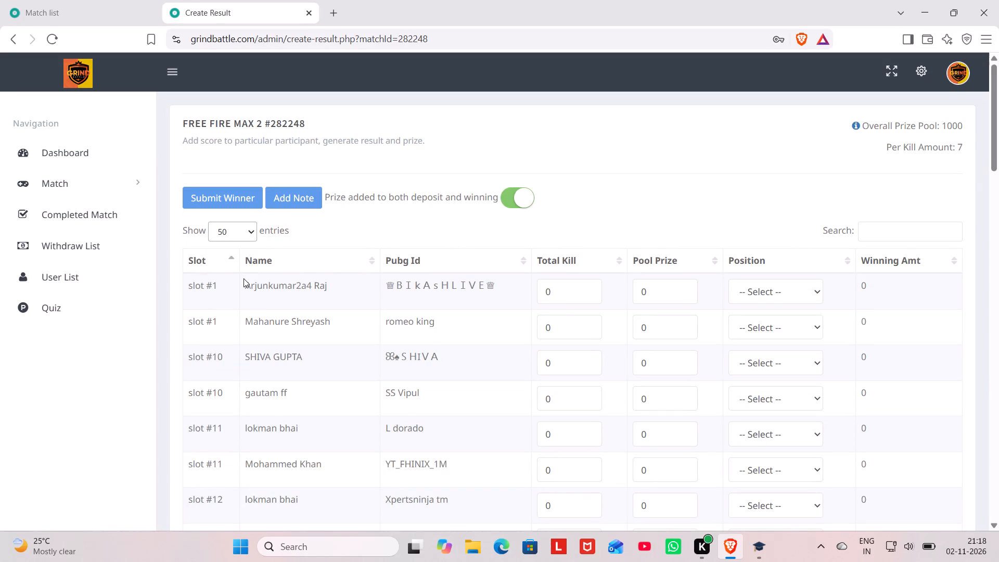
{"action": "left_click", "coordinate": [595, 168]}
{"action": "scroll", "coordinate": [484, 421], "scroll_direction": "down", "scroll_amount": 4}
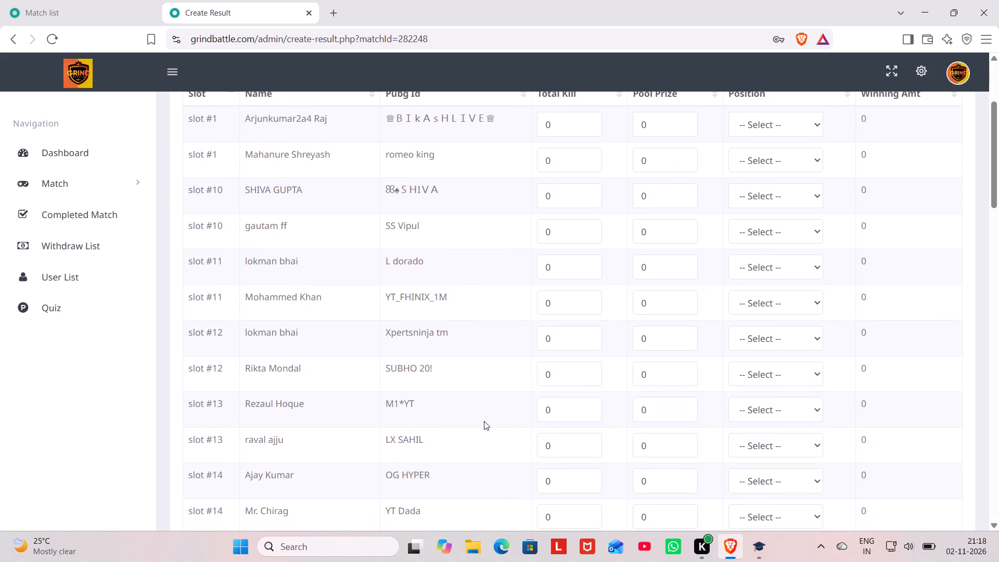
{"action": "scroll", "coordinate": [484, 421], "scroll_direction": "down", "scroll_amount": 3}
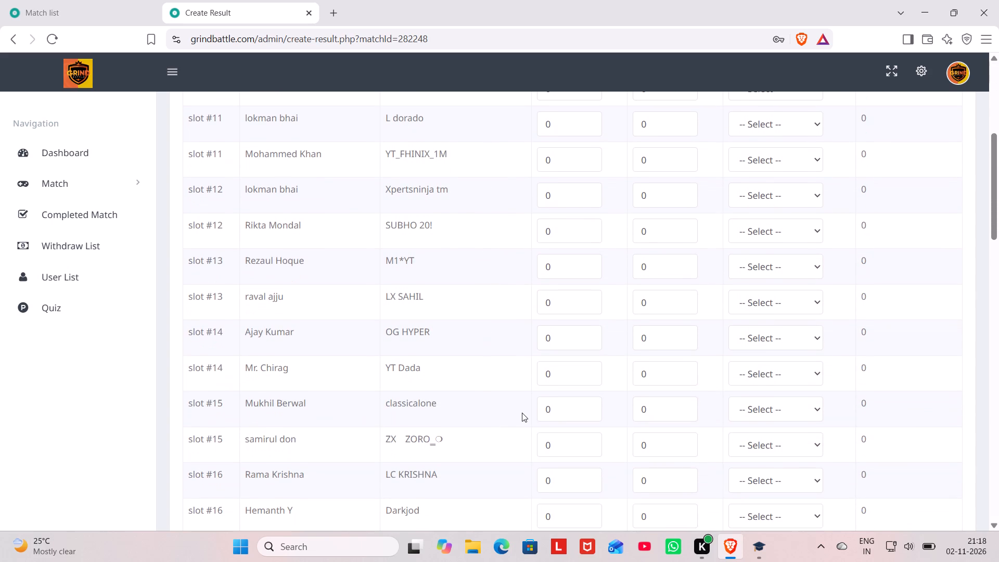
{"action": "left_click", "coordinate": [565, 404]}
{"action": "key", "text": "3"}
{"action": "key", "text": "Tab"}
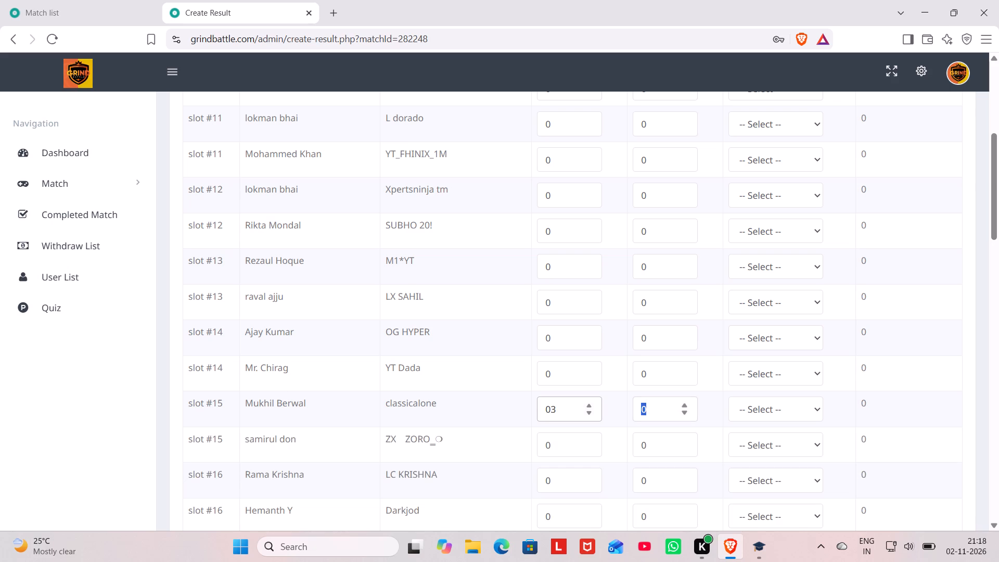
{"action": "type", "text": "30"}
{"action": "key", "text": "Tab"}
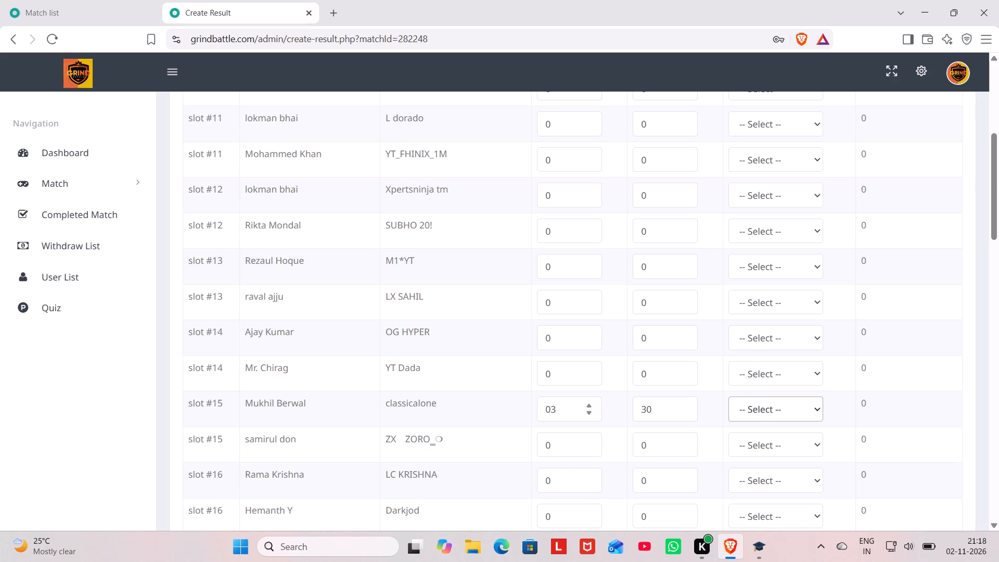
{"action": "key", "text": "Down"}
{"action": "key", "text": "Tab"}
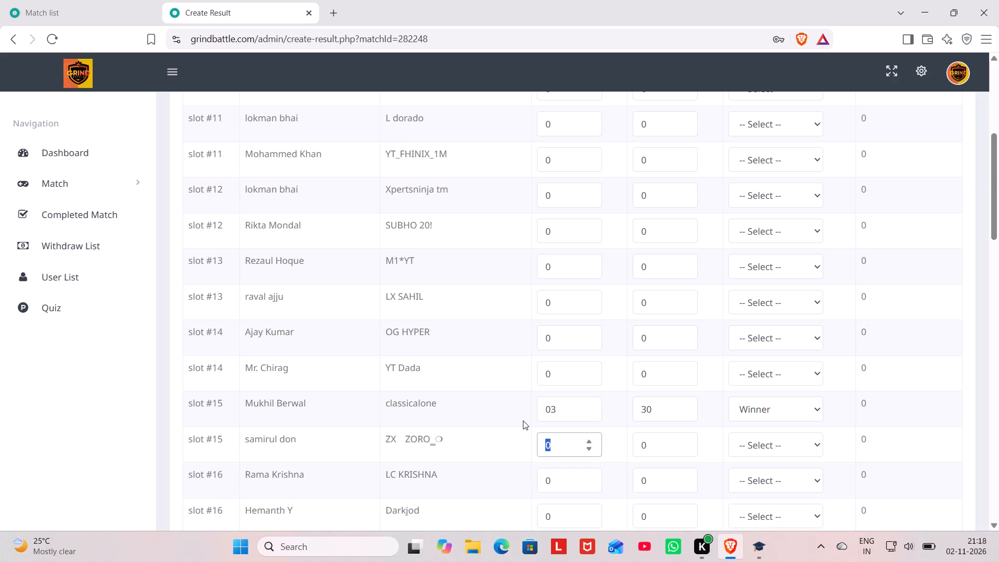
For the slot #15 player ZX ZORO, enter 2 kills and a pool prize of 30, and set the position to Winner.
{"action": "type", "text": "02"}
{"action": "key", "text": "Tab"}
{"action": "type", "text": "30"}
{"action": "key", "text": "Tab"}
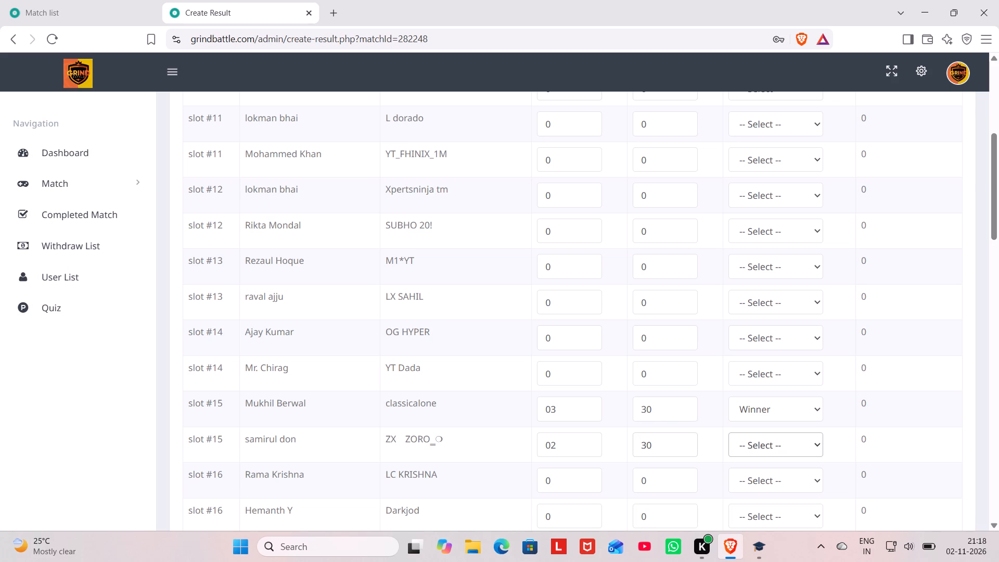
{"action": "key", "text": "Down"}
{"action": "key", "text": "Tab"}
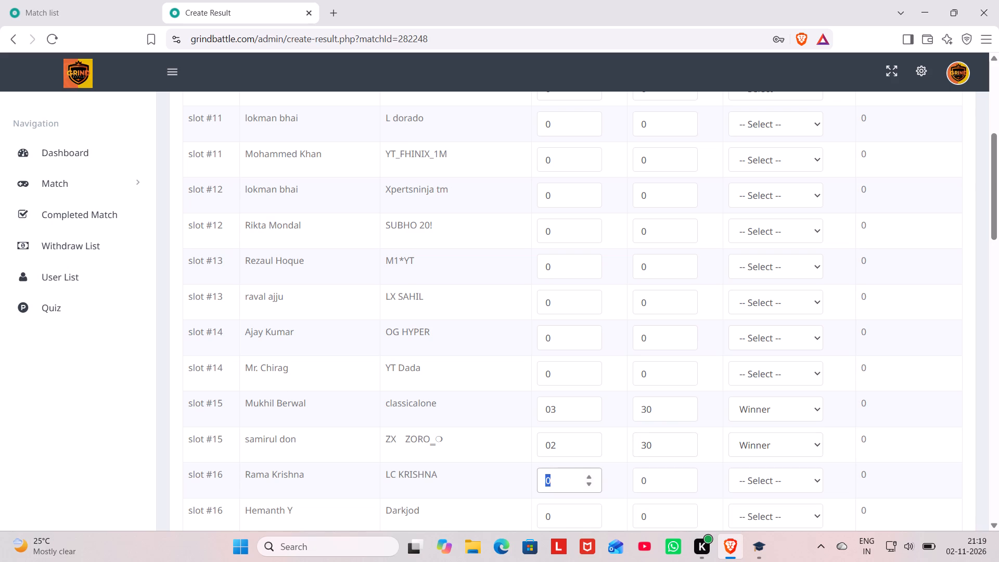
{"action": "left_click", "coordinate": [491, 442]}
{"action": "left_click", "coordinate": [558, 518]}
{"action": "key", "text": "1"}
{"action": "key", "text": "Tab"}
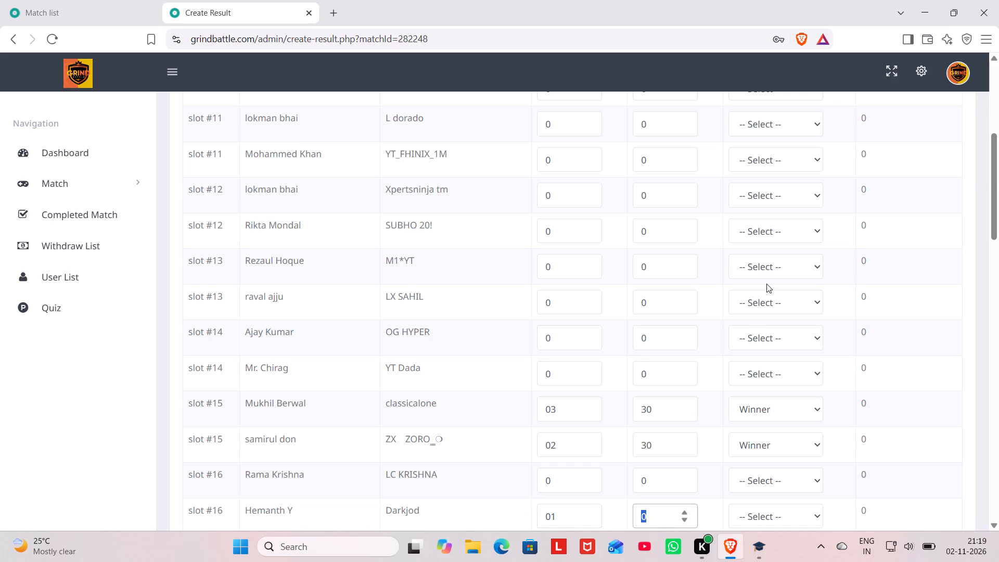
{"action": "scroll", "coordinate": [766, 284], "scroll_direction": "up", "scroll_amount": 4}
{"action": "left_click", "coordinate": [870, 236]}
{"action": "type", "text": "vs"}
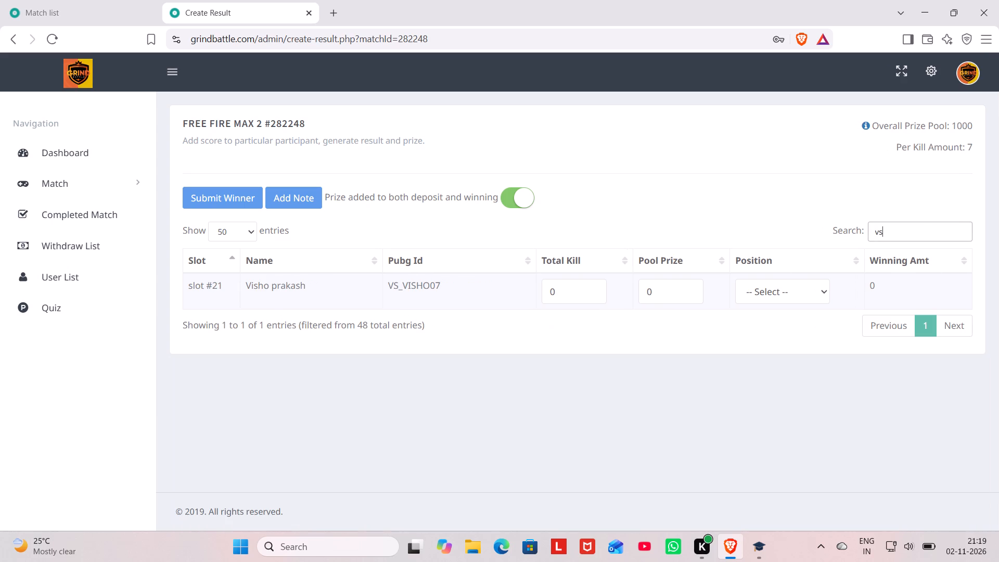
{"action": "left_click", "coordinate": [584, 288]}
{"action": "key", "text": "3"}
{"action": "key", "text": "Tab"}
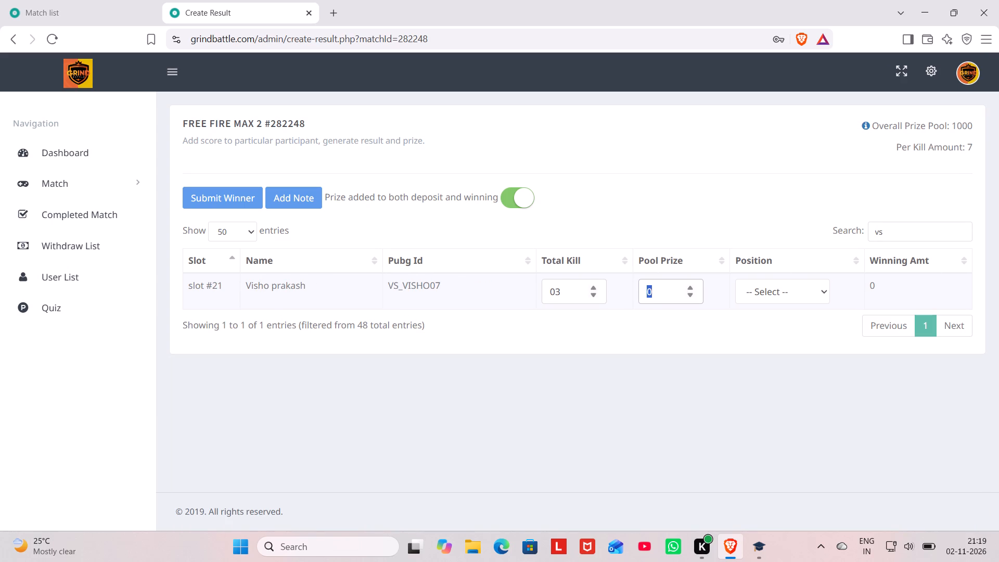
{"action": "left_click", "coordinate": [902, 231]}
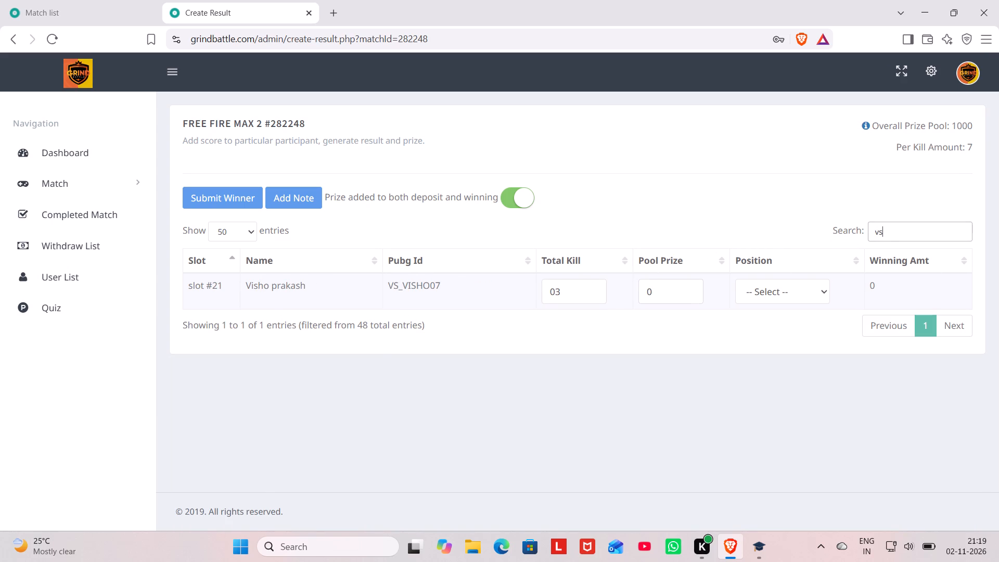
{"action": "key", "text": "BackSpace"}
{"action": "key", "text": "BackSpace"}
{"action": "key", "text": "BackSpace"}
{"action": "type", "text": "az"}
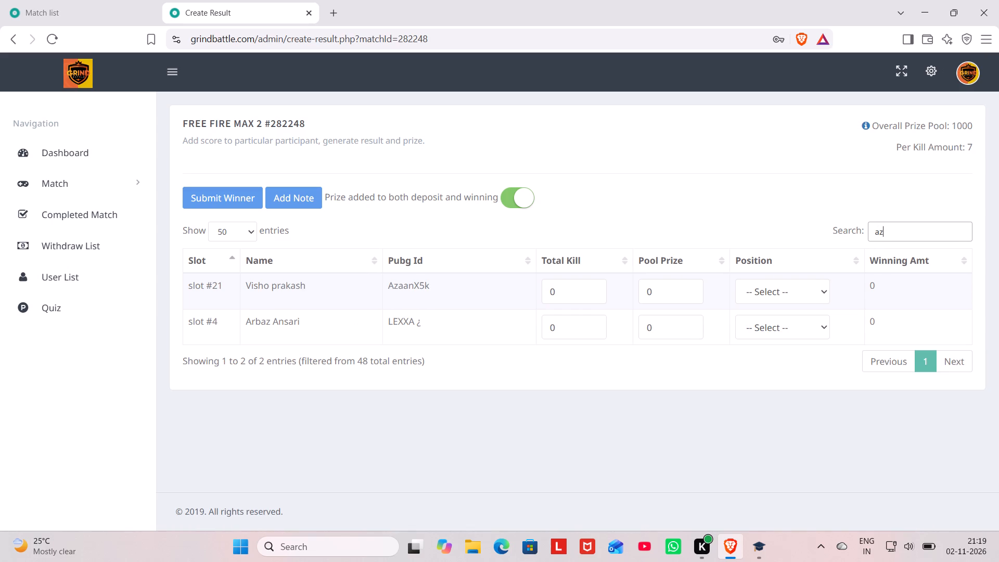
{"action": "left_click", "coordinate": [573, 289]}
{"action": "key", "text": "3"}
{"action": "key", "text": "Tab"}
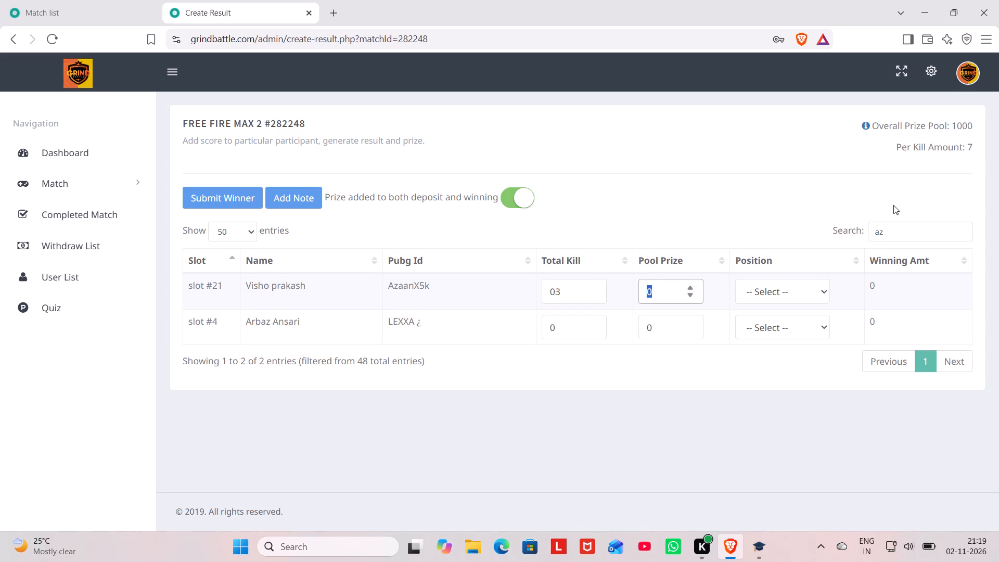
Clear the participant search and enter 1 kill for the slot #6 player whose game ID ends in GAMER♡.
{"action": "left_click", "coordinate": [898, 237]}
{"action": "key", "text": "BackSpace"}
{"action": "key", "text": "BackSpace"}
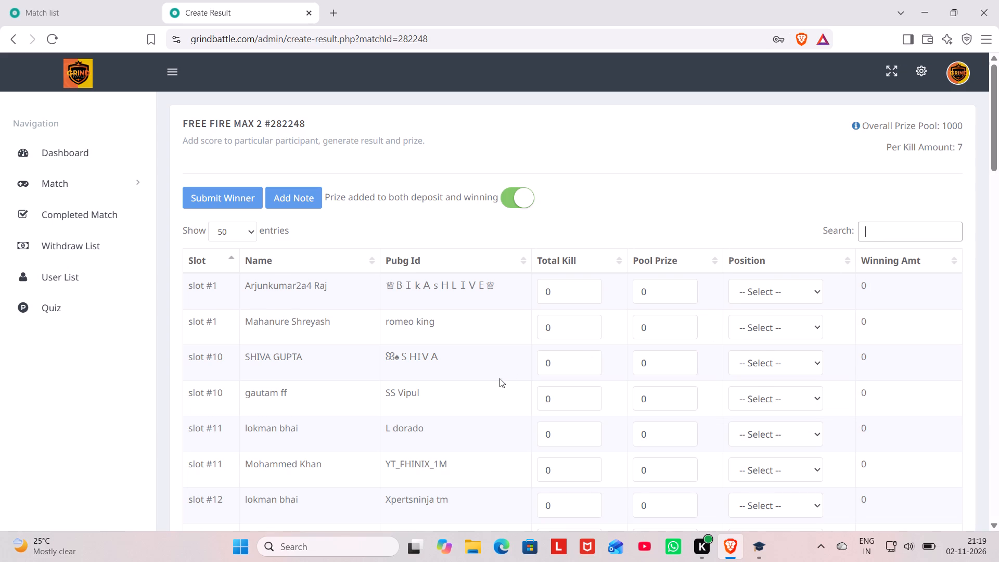
{"action": "scroll", "coordinate": [499, 378], "scroll_direction": "down", "scroll_amount": 5}
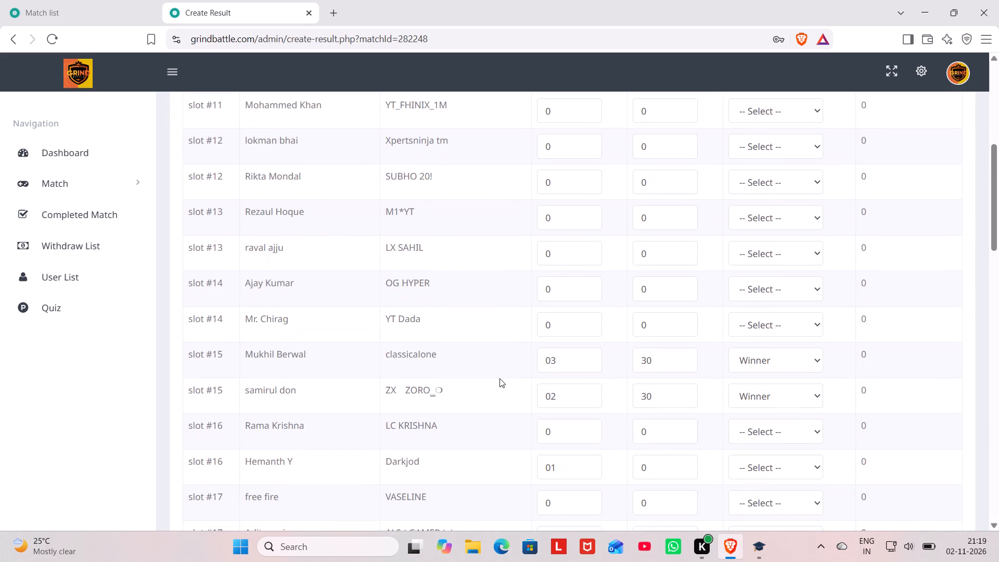
{"action": "scroll", "coordinate": [499, 378], "scroll_direction": "down", "scroll_amount": 7}
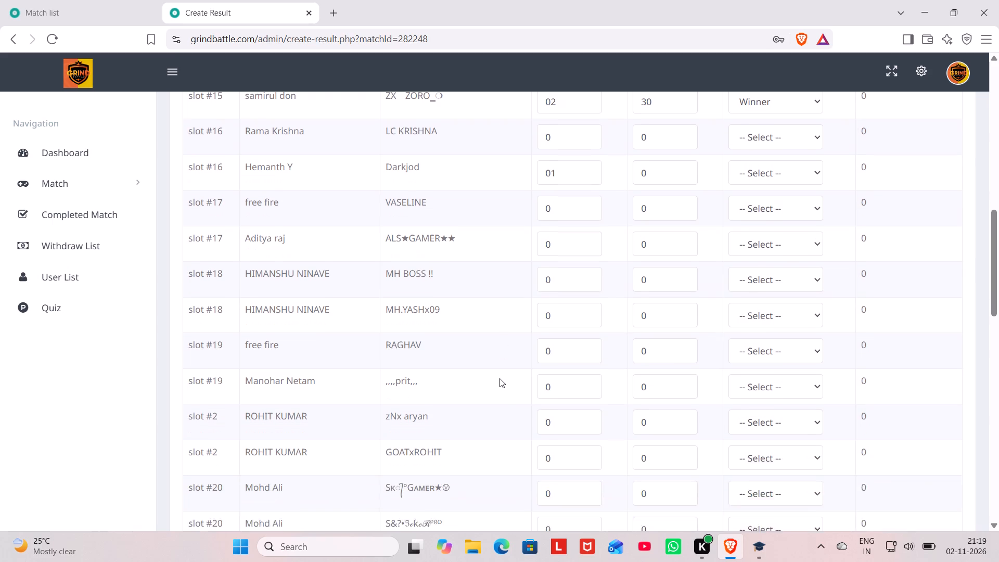
{"action": "scroll", "coordinate": [499, 378], "scroll_direction": "down", "scroll_amount": 9}
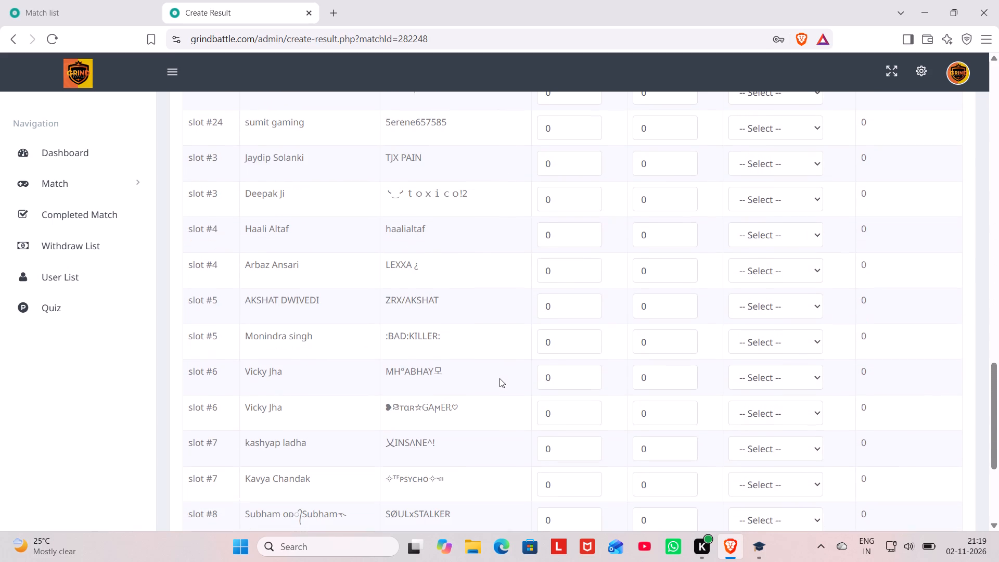
{"action": "scroll", "coordinate": [499, 378], "scroll_direction": "down", "scroll_amount": 1}
{"action": "left_click", "coordinate": [555, 376]}
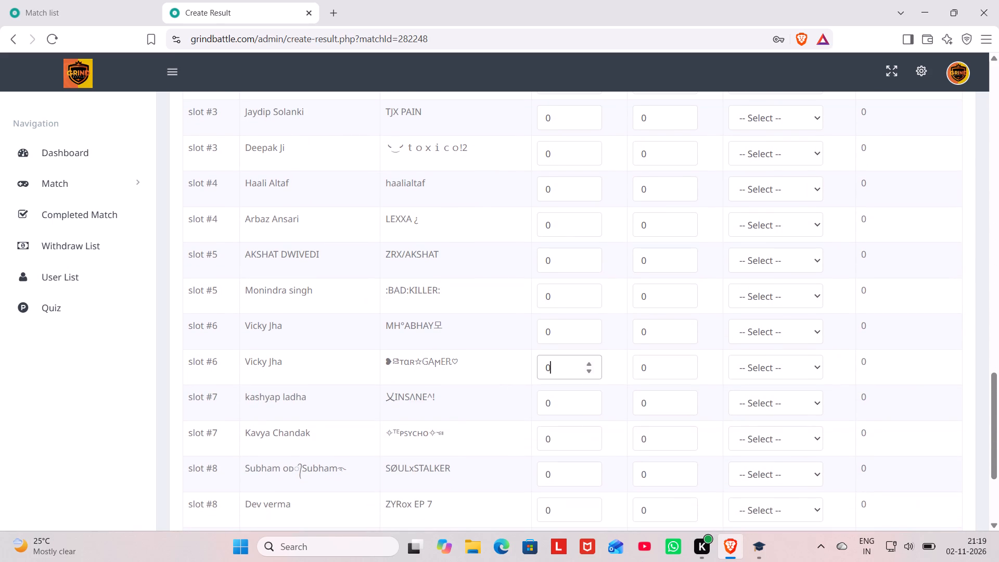
{"action": "key", "text": "1"}
{"action": "key", "text": "Tab"}
{"action": "left_click", "coordinate": [472, 393]}
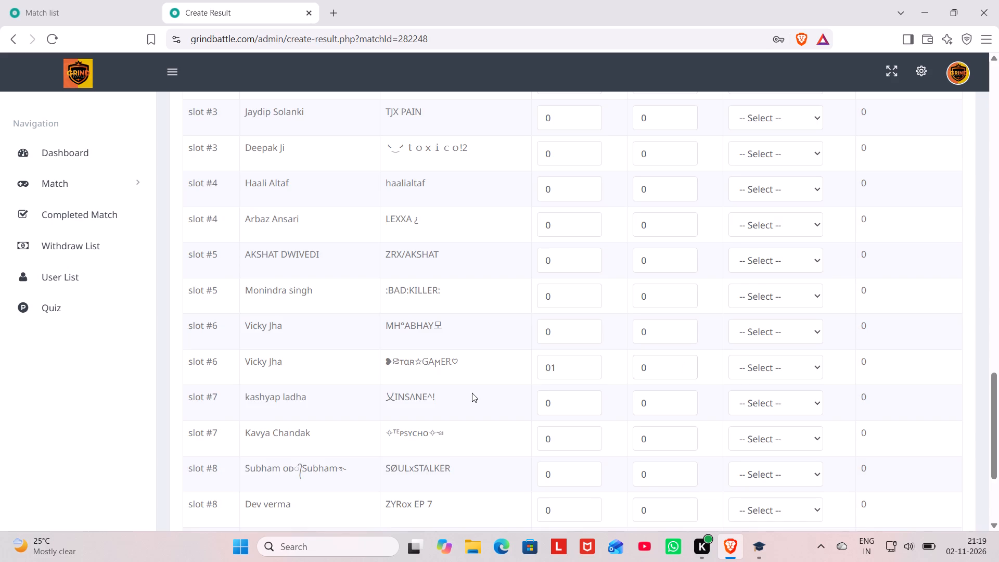
{"action": "scroll", "coordinate": [472, 393], "scroll_direction": "up", "scroll_amount": 4}
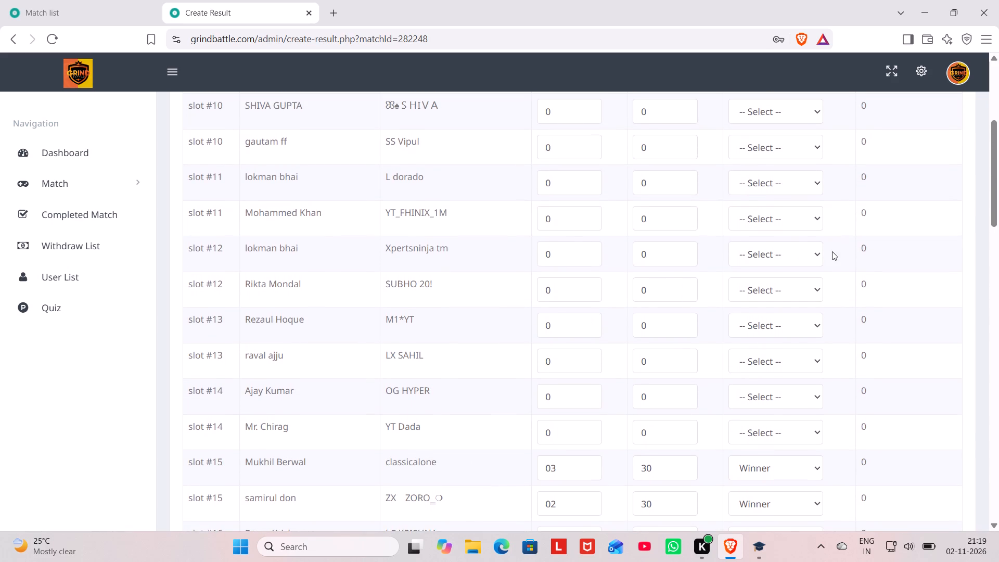
{"action": "scroll", "coordinate": [929, 240], "scroll_direction": "up", "scroll_amount": 6}
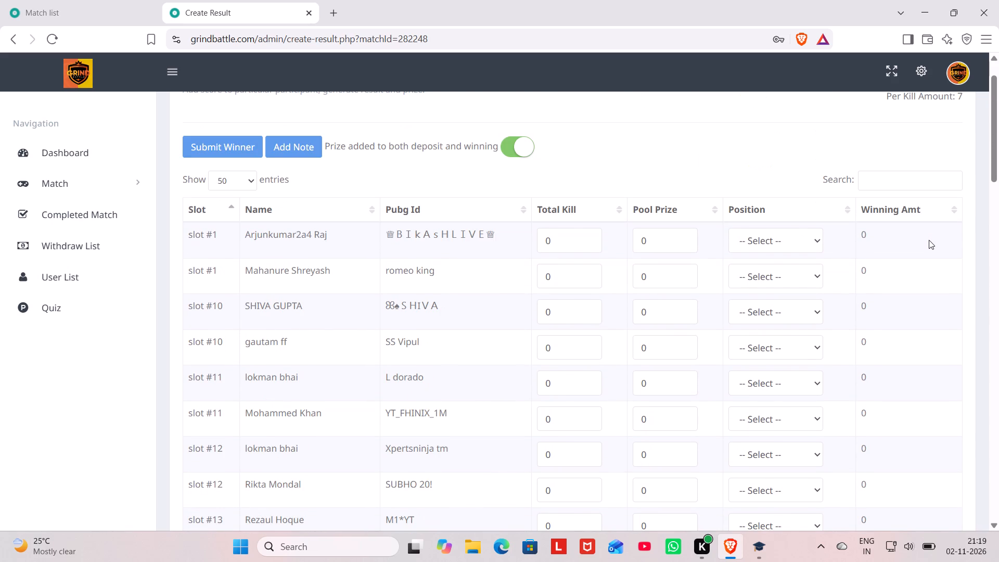
{"action": "left_click", "coordinate": [890, 221]}
{"action": "type", "text": "yas"}
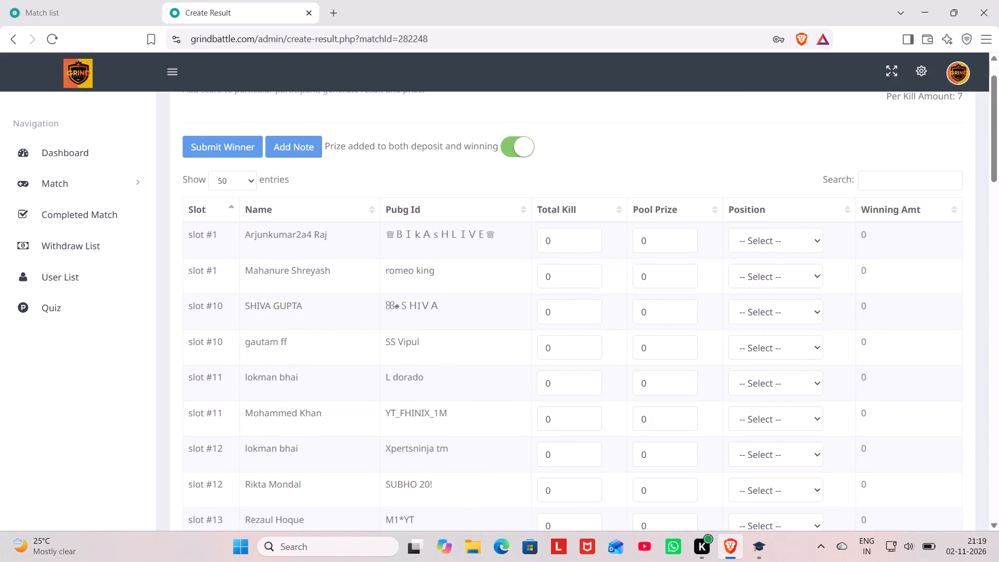
{"action": "left_click", "coordinate": [887, 231]}
{"action": "type", "text": "yas"}
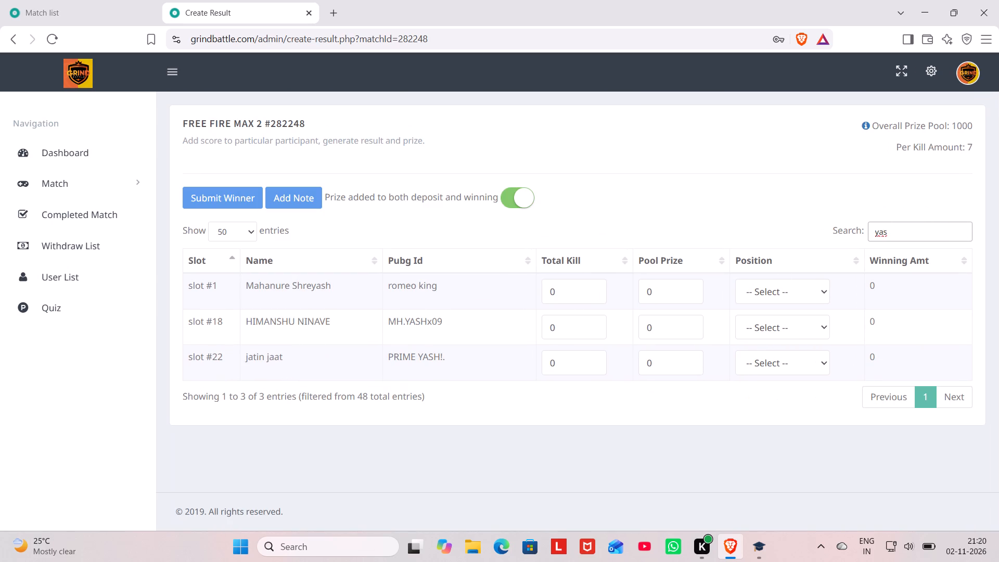
{"action": "left_click", "coordinate": [565, 331]}
{"action": "key", "text": "5"}
{"action": "key", "text": "Tab"}
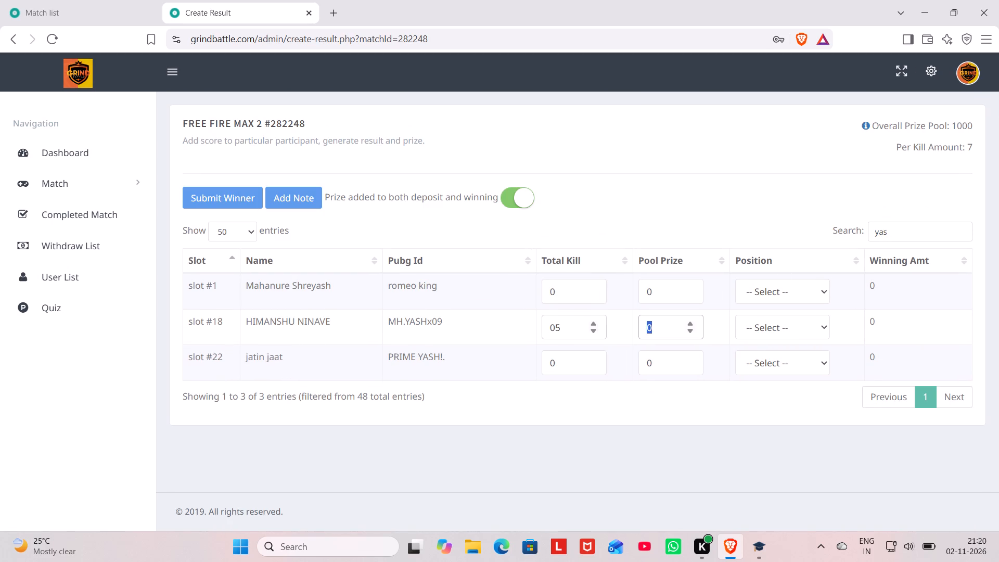
{"action": "left_click", "coordinate": [918, 236]}
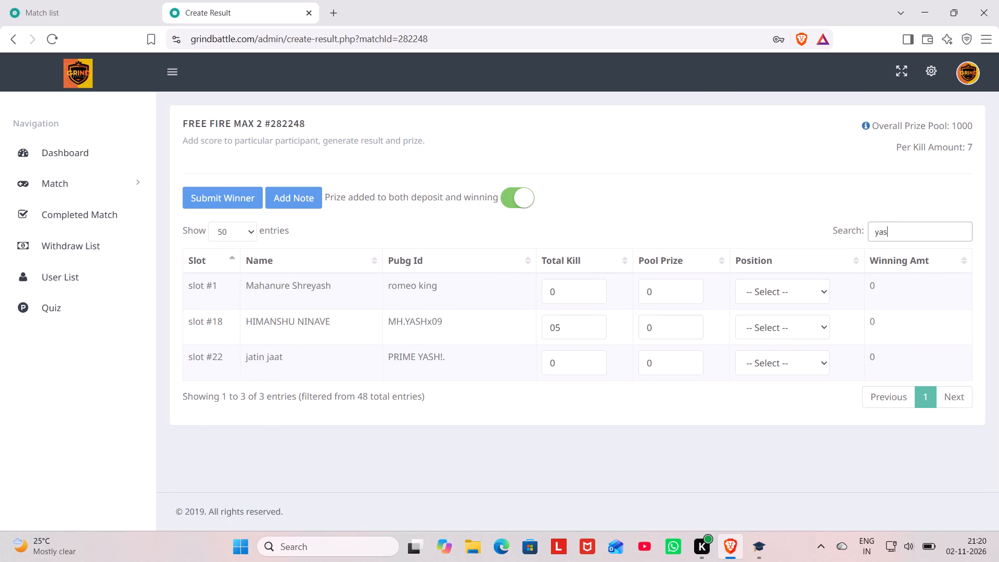
{"action": "key", "text": "BackSpace"}
{"action": "key", "text": "BackSpace"}
{"action": "key", "text": "BackSpace"}
{"action": "key", "text": "BackSpace"}
{"action": "type", "text": "mh"}
{"action": "left_click", "coordinate": [573, 291]}
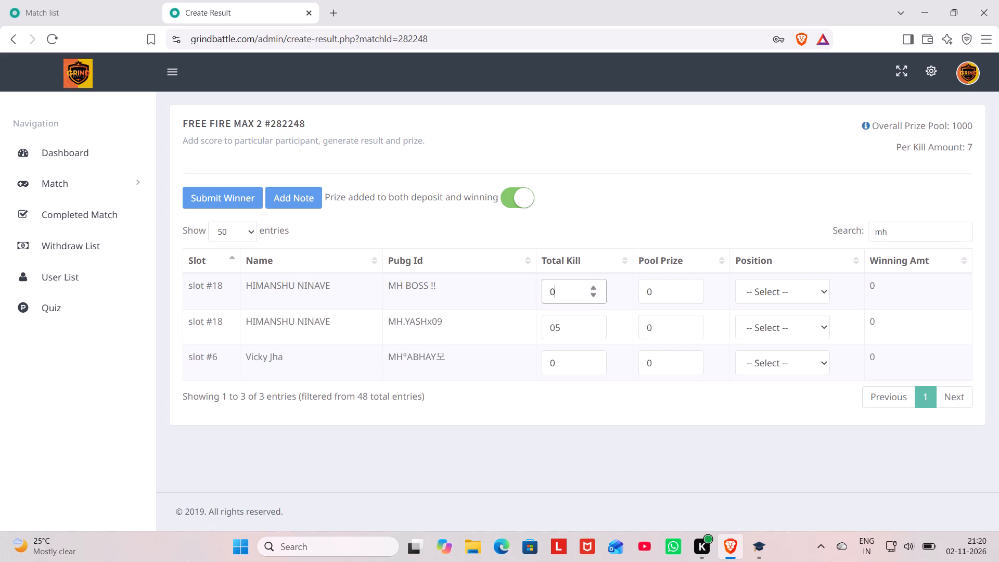
{"action": "key", "text": "3"}
{"action": "key", "text": "Tab"}
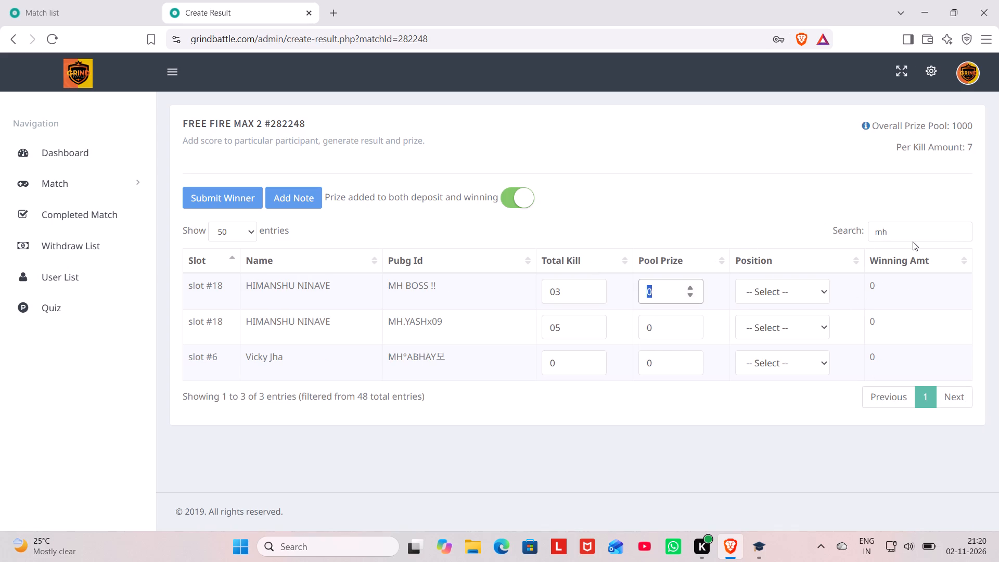
{"action": "left_click", "coordinate": [911, 225]}
{"action": "key", "text": "BackSpace"}
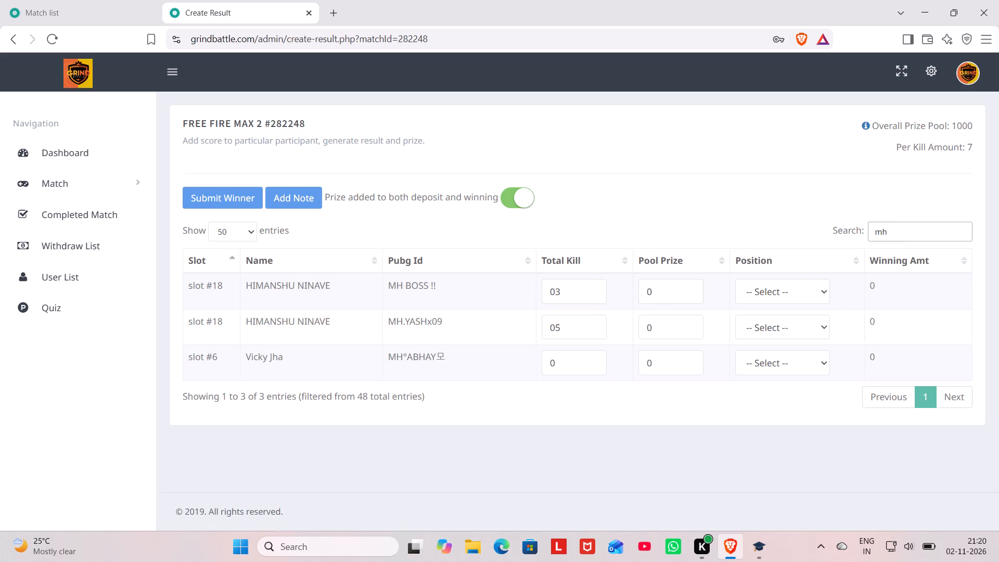
{"action": "key", "text": "BackSpace"}
{"action": "key", "text": "BackSpace"}
{"action": "key", "text": "BackSpace"}
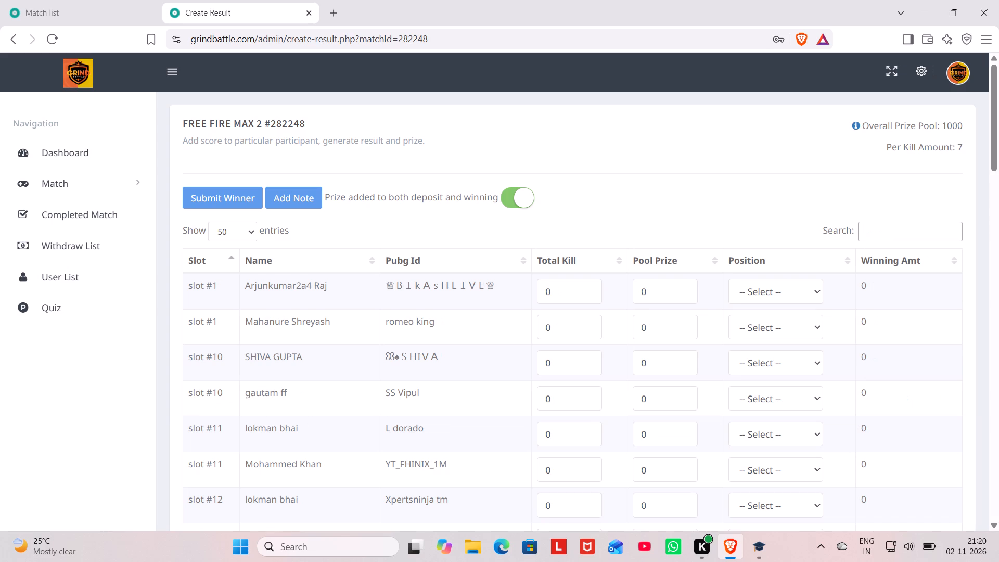
{"action": "type", "text": "als"}
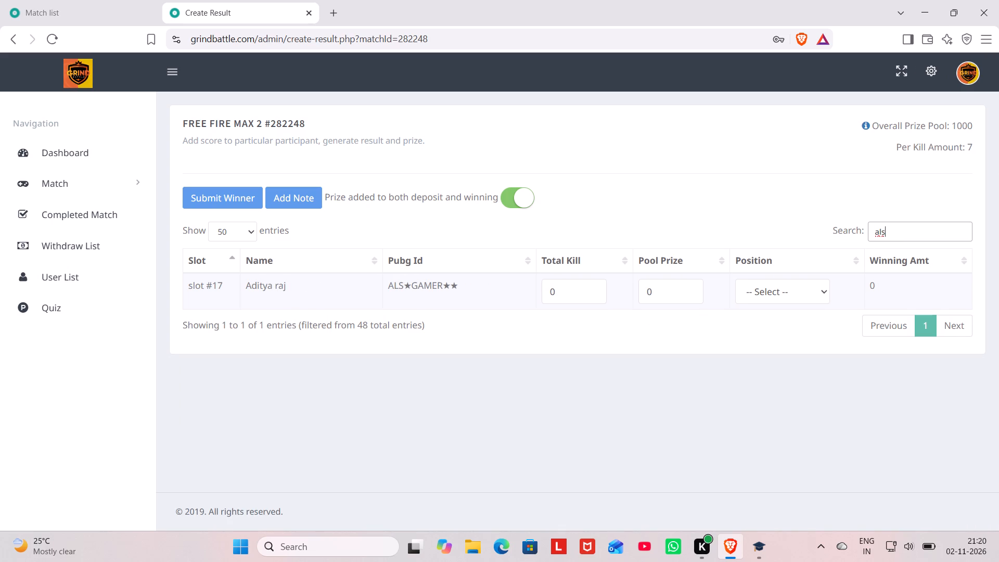
{"action": "left_click", "coordinate": [580, 287]}
{"action": "key", "text": "2"}
{"action": "key", "text": "Tab"}
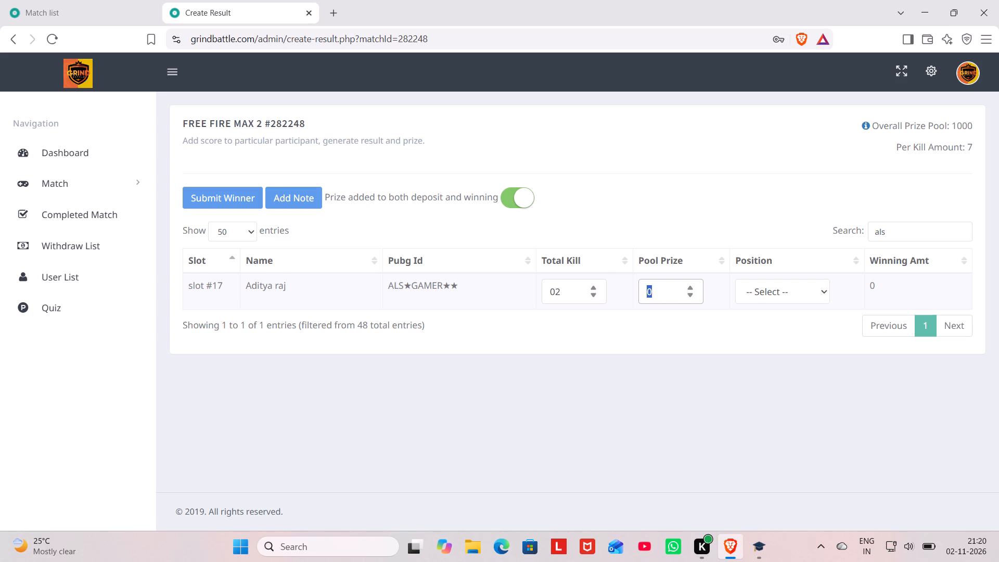
{"action": "left_click", "coordinate": [904, 239]}
{"action": "key", "text": "BackSpace"}
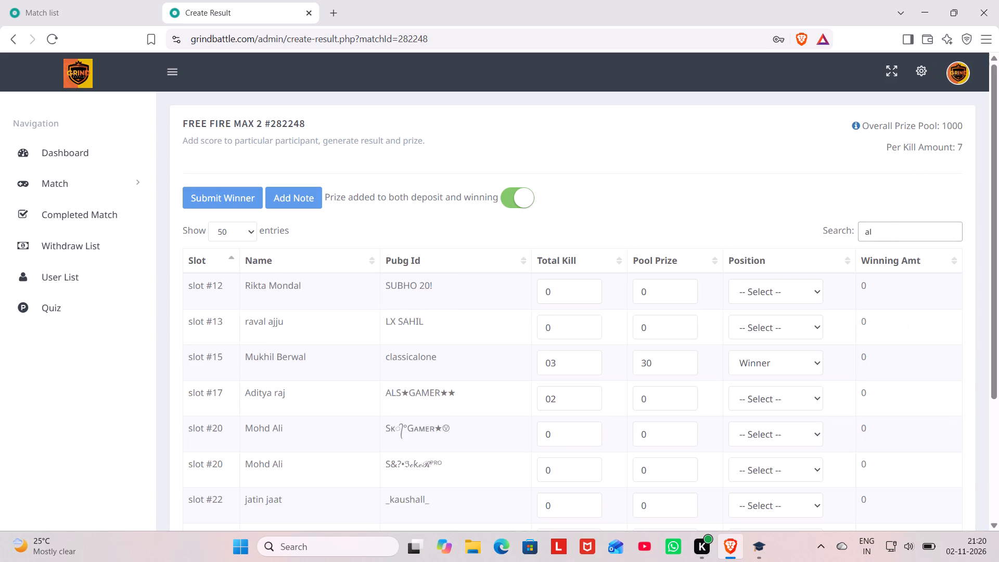
{"action": "key", "text": "BackSpace"}
{"action": "key", "text": "BackSpace"}
{"action": "key", "text": "BackSpace"}
{"action": "type", "text": "ss"}
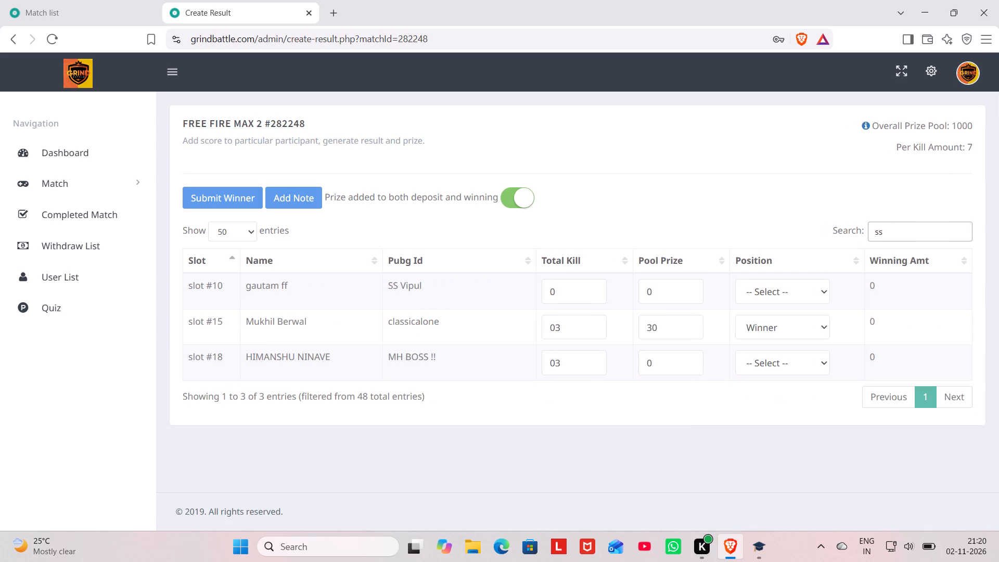
{"action": "left_click", "coordinate": [573, 296]}
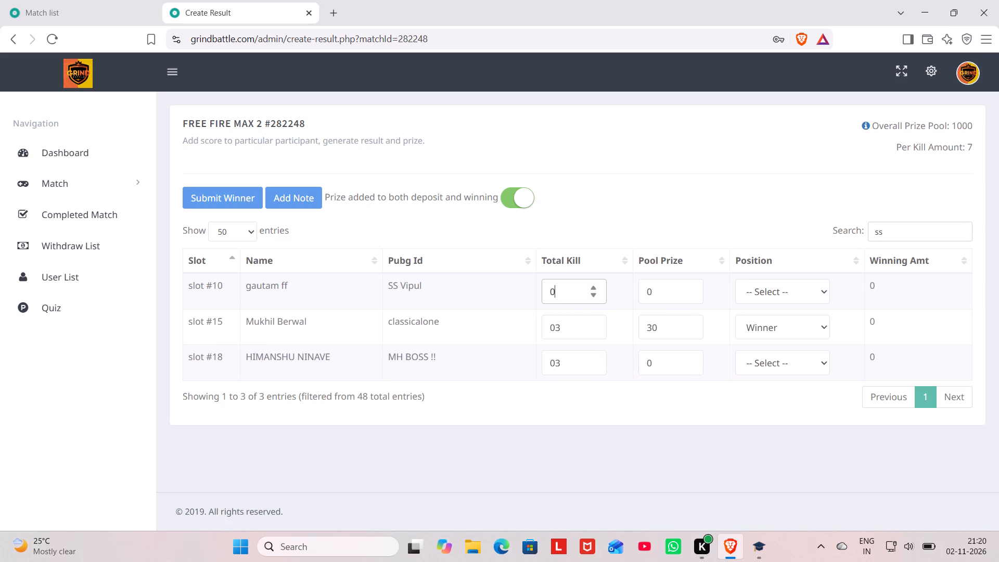
{"action": "key", "text": "4"}
{"action": "key", "text": "Tab"}
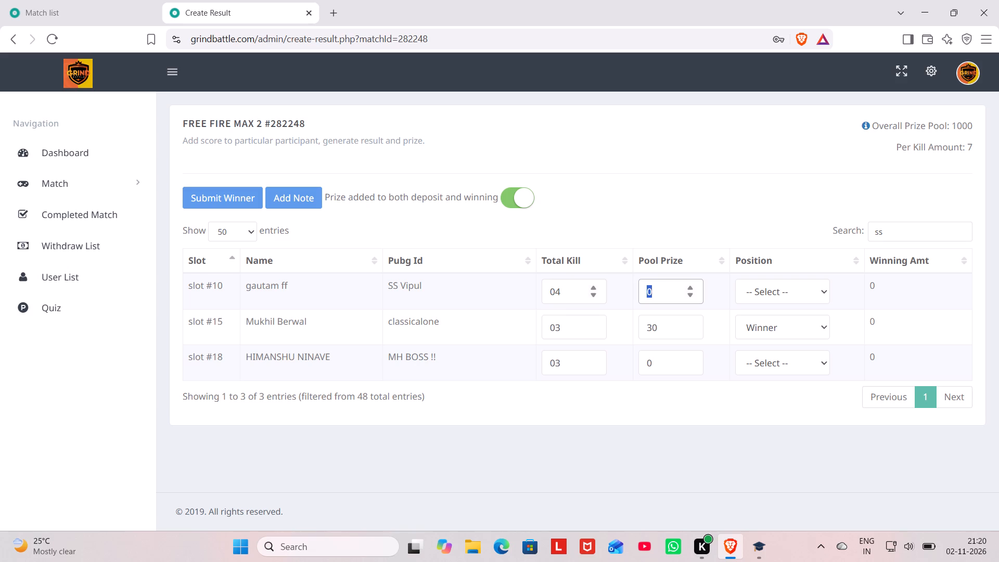
Clear the participant search to look up another player.
{"action": "left_click", "coordinate": [889, 238]}
{"action": "key", "text": "BackSpace"}
{"action": "key", "text": "BackSpace"}
{"action": "key", "text": "BackSpace"}
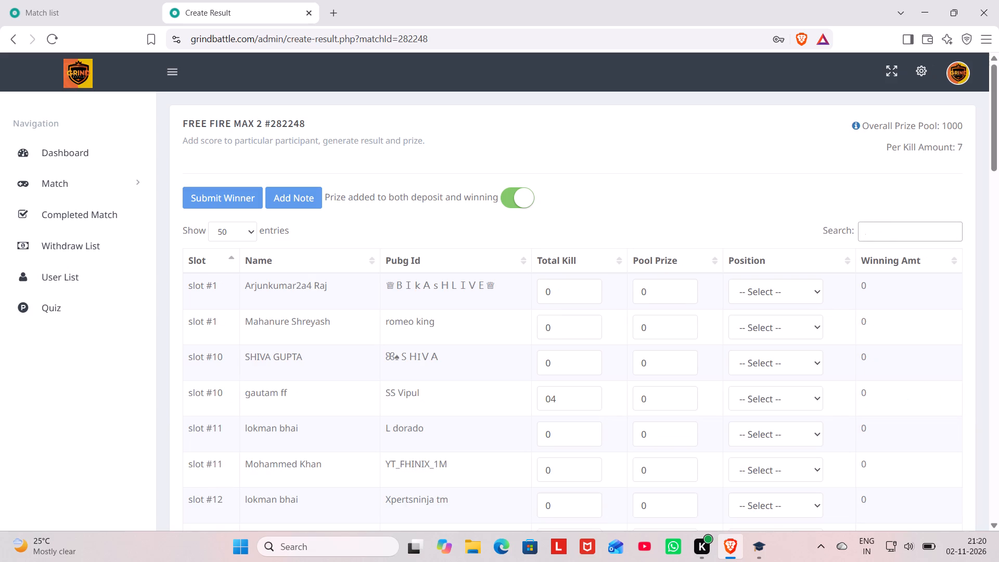
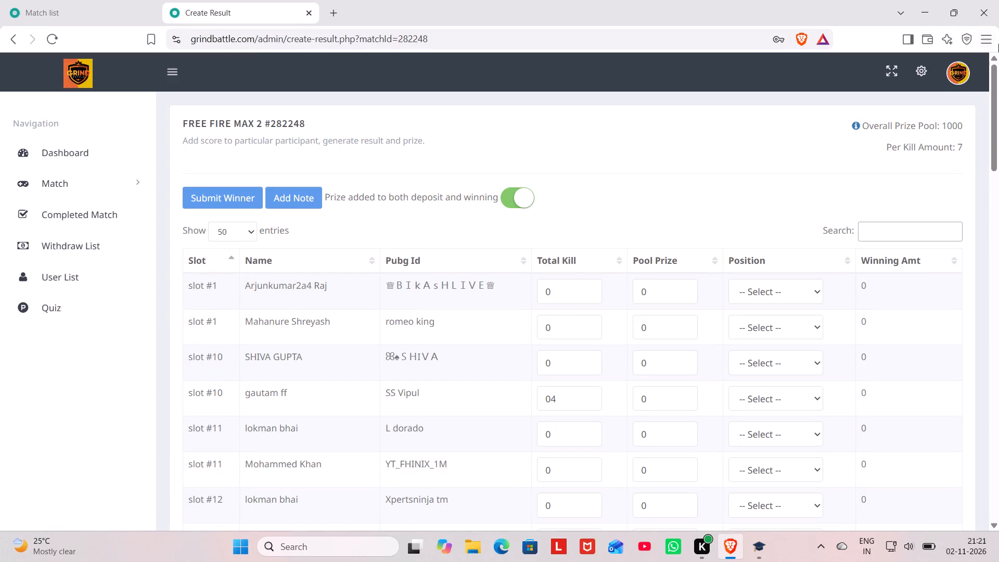
Search the participants for "ver" and clear the search again.
{"action": "type", "text": "ver"}
{"action": "key", "text": "BackSpace"}
{"action": "key", "text": "BackSpace"}
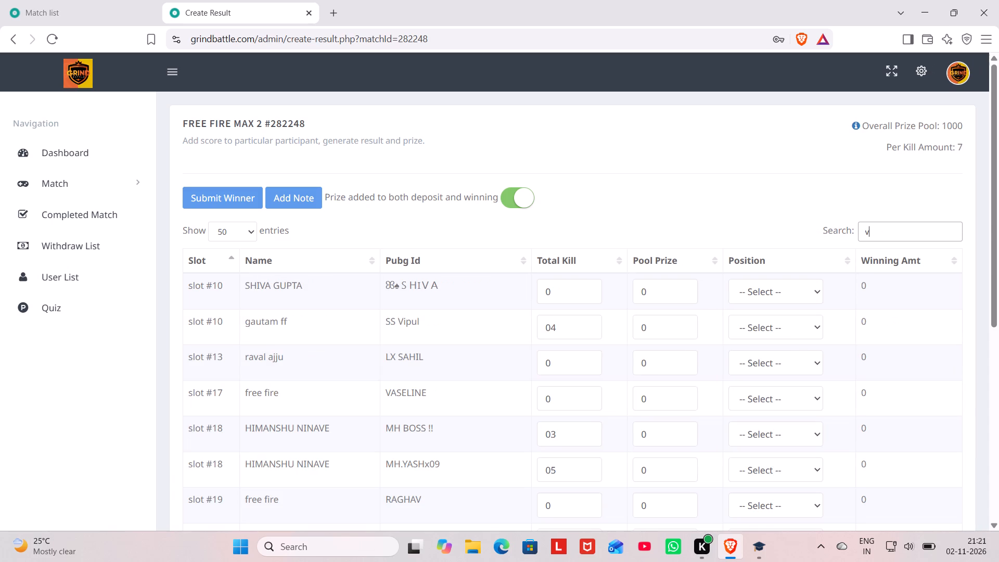
{"action": "key", "text": "BackSpace"}
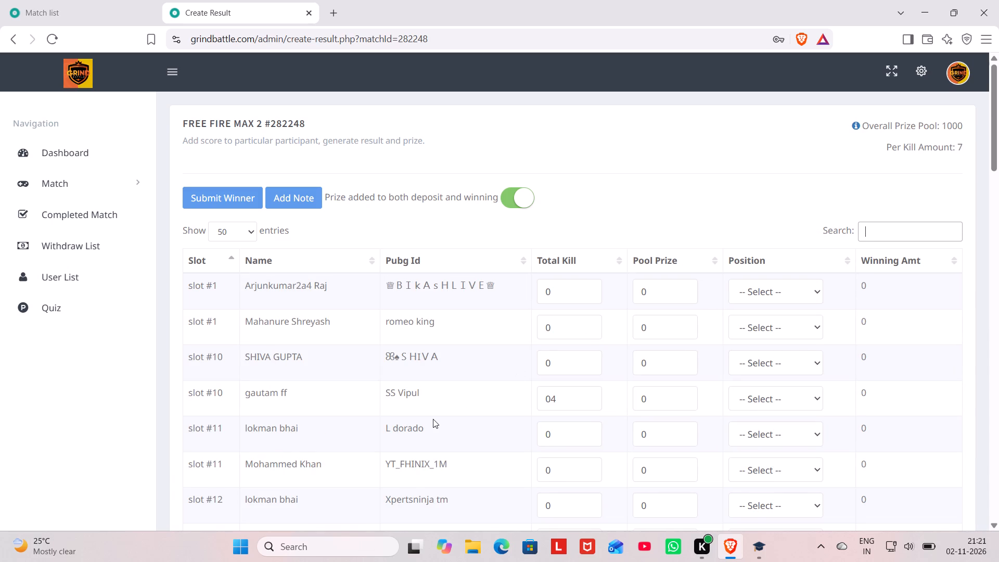
Look through the full participant list of match 282248 to find the next player to score.
{"action": "scroll", "coordinate": [433, 419], "scroll_direction": "down", "scroll_amount": 7}
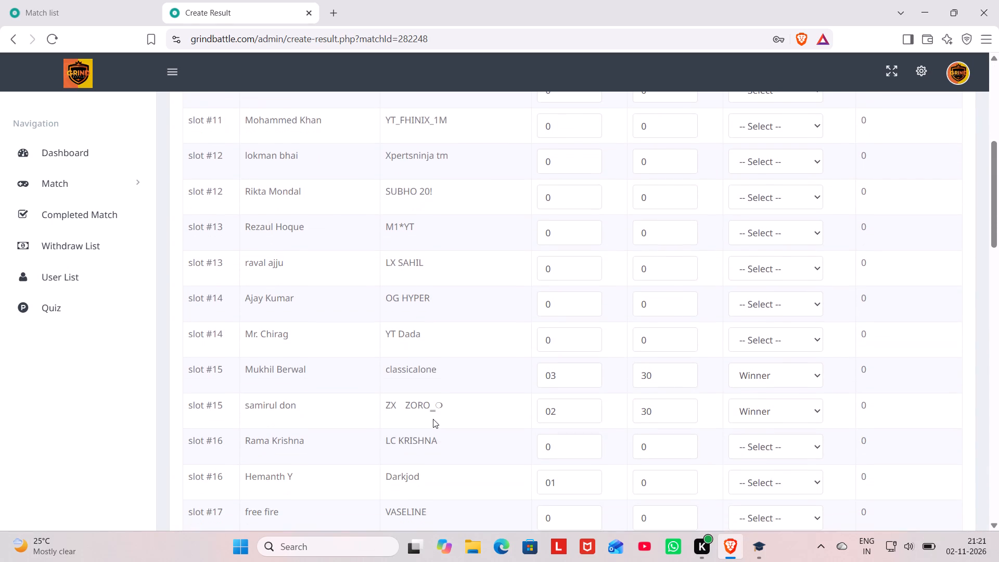
{"action": "scroll", "coordinate": [433, 419], "scroll_direction": "down", "scroll_amount": 4}
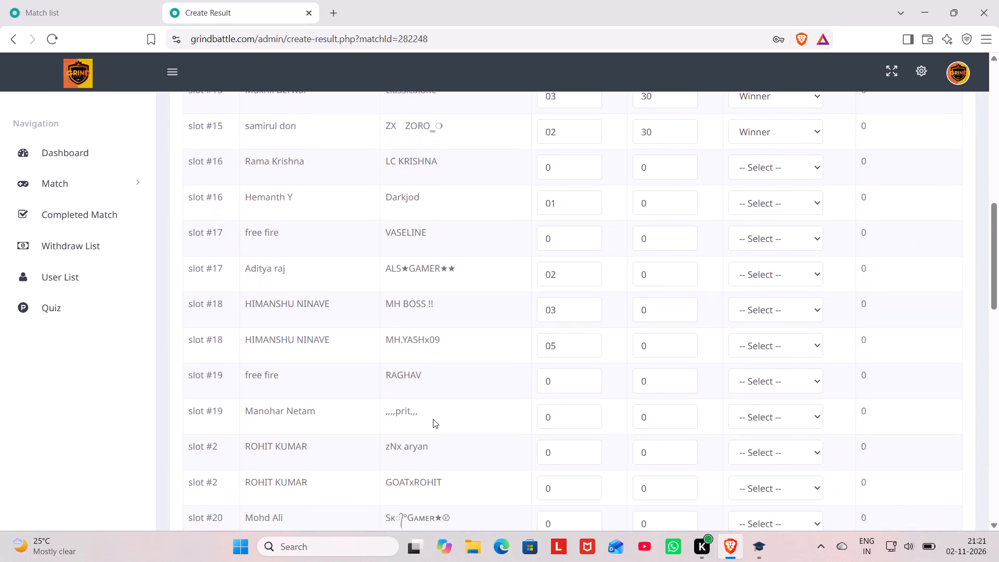
{"action": "scroll", "coordinate": [433, 419], "scroll_direction": "down", "scroll_amount": 3}
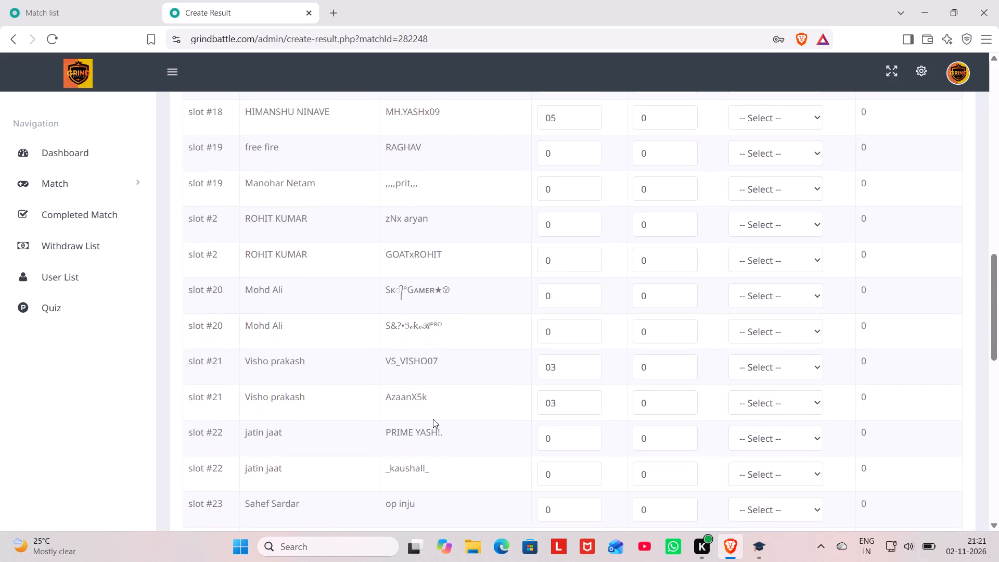
{"action": "scroll", "coordinate": [433, 419], "scroll_direction": "down", "scroll_amount": 5}
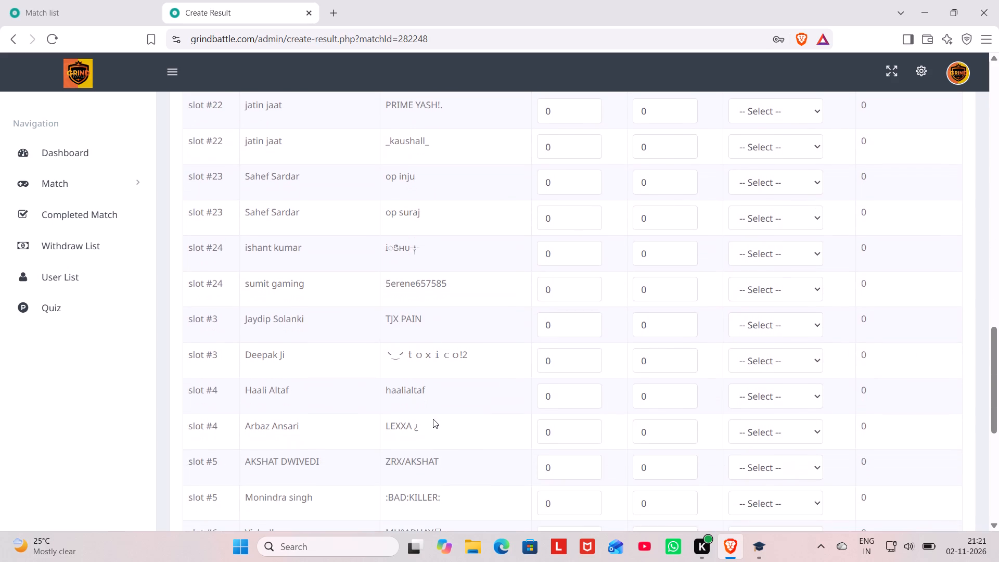
{"action": "scroll", "coordinate": [433, 419], "scroll_direction": "down", "scroll_amount": 3}
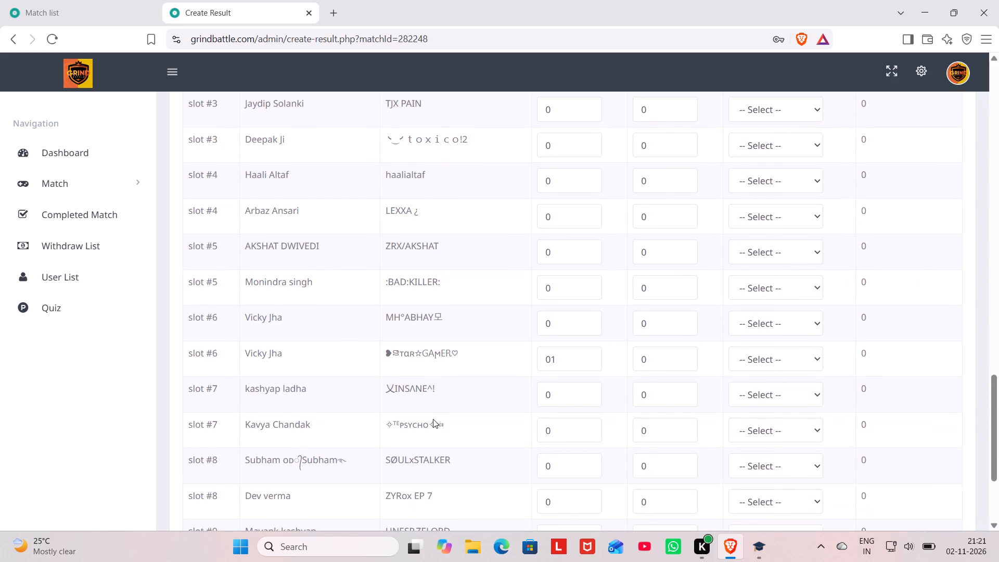
{"action": "scroll", "coordinate": [433, 419], "scroll_direction": "down", "scroll_amount": 3}
{"action": "scroll", "coordinate": [433, 419], "scroll_direction": "up", "scroll_amount": 2}
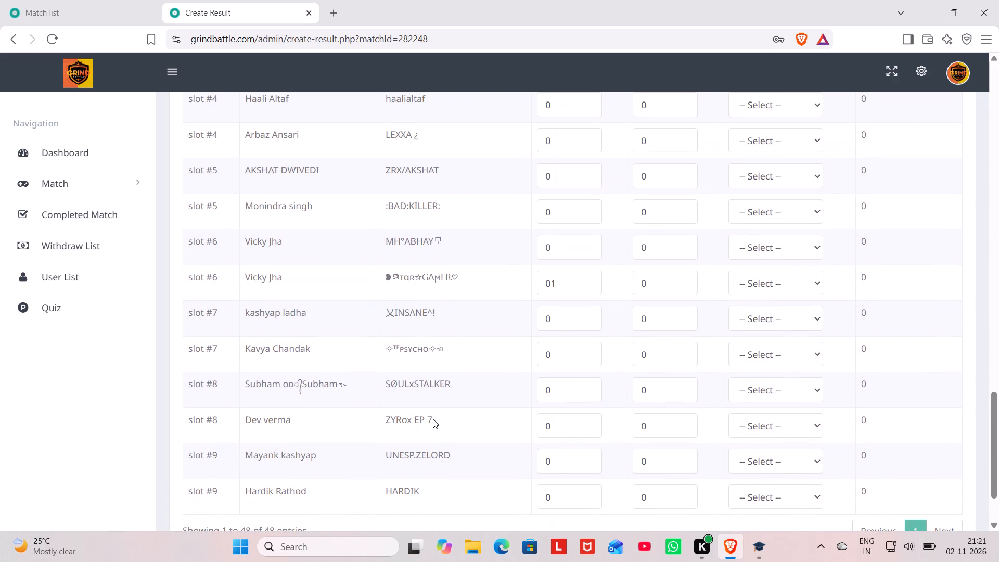
{"action": "scroll", "coordinate": [433, 419], "scroll_direction": "up", "scroll_amount": 2}
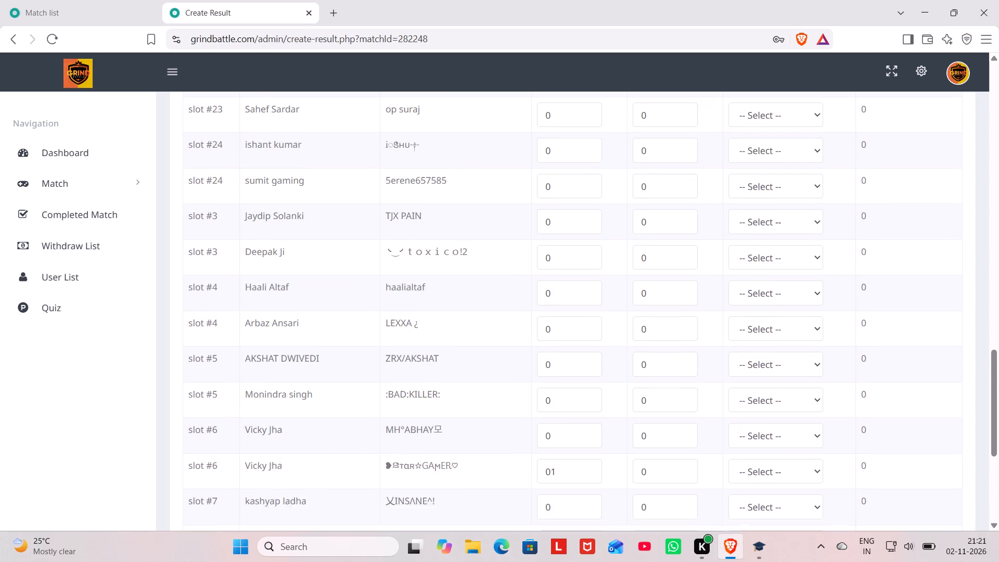
{"action": "scroll", "coordinate": [433, 419], "scroll_direction": "up", "scroll_amount": 5}
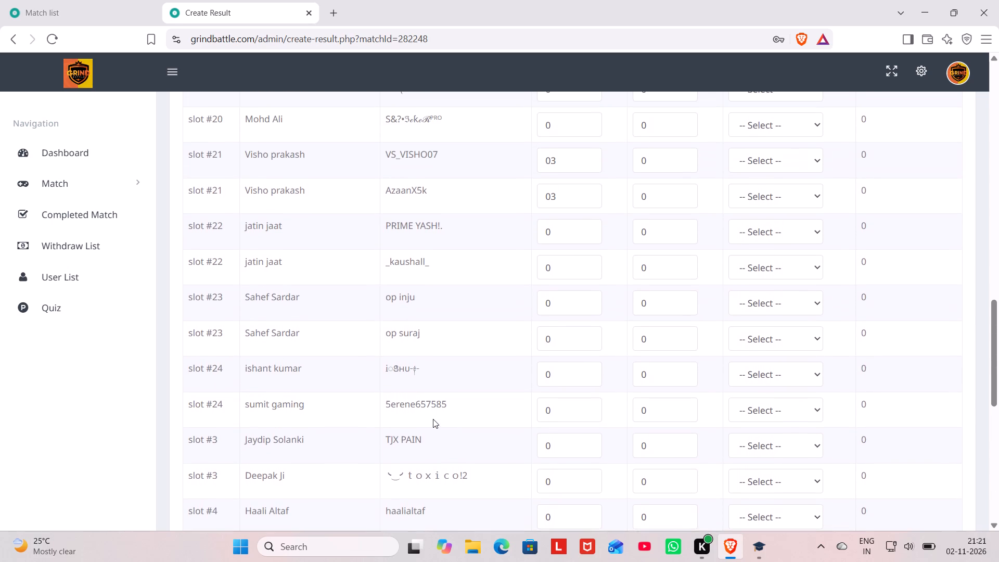
{"action": "scroll", "coordinate": [433, 419], "scroll_direction": "up", "scroll_amount": 6}
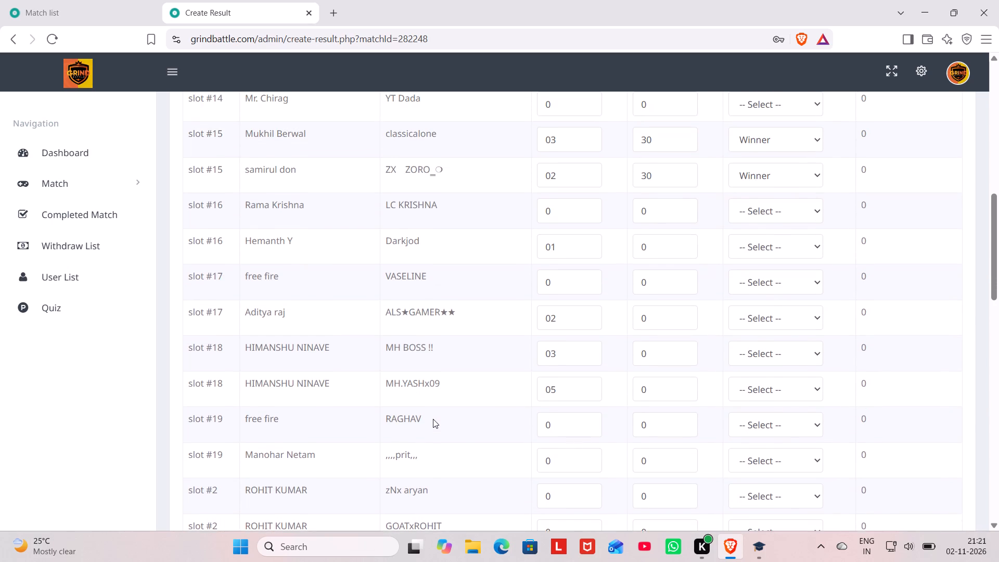
{"action": "scroll", "coordinate": [433, 419], "scroll_direction": "up", "scroll_amount": 3}
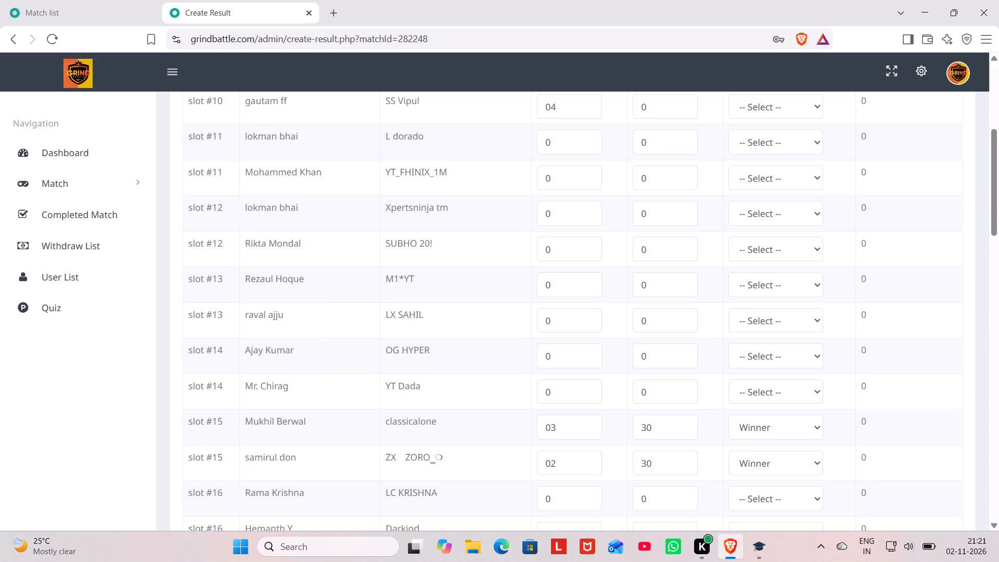
{"action": "scroll", "coordinate": [433, 419], "scroll_direction": "up", "scroll_amount": 3}
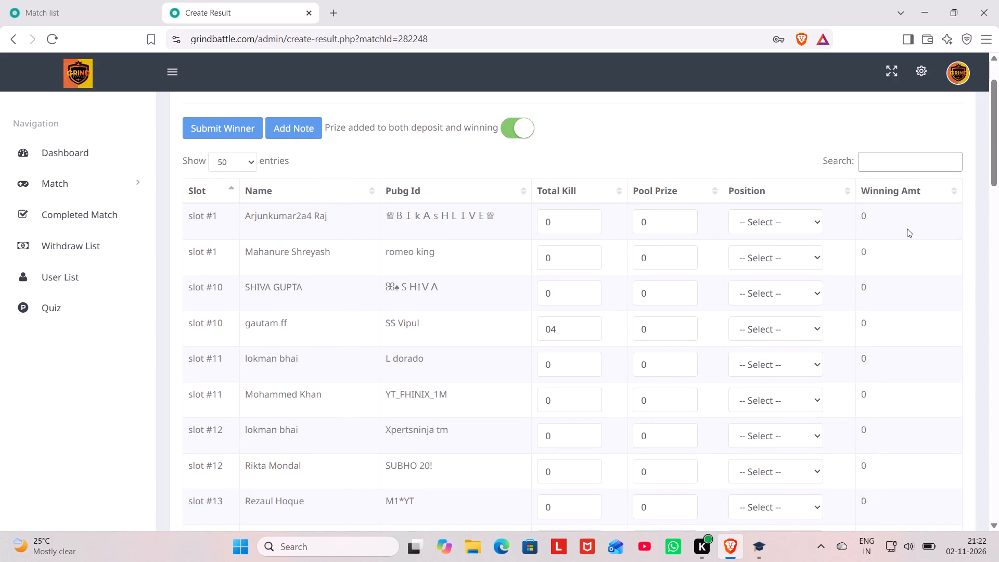
{"action": "left_click", "coordinate": [881, 166]}
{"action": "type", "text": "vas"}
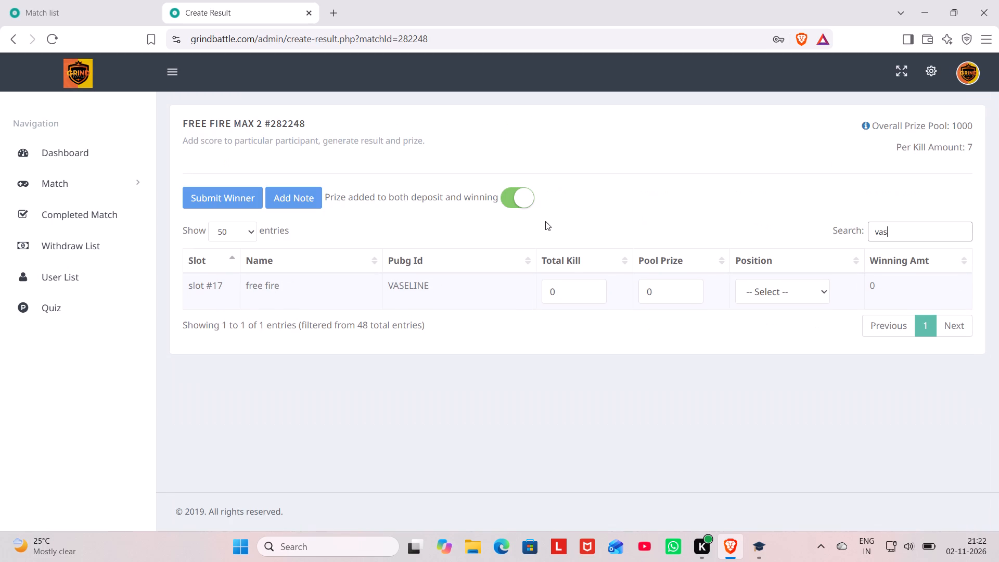
{"action": "left_click", "coordinate": [571, 293]}
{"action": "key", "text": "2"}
{"action": "key", "text": "Tab"}
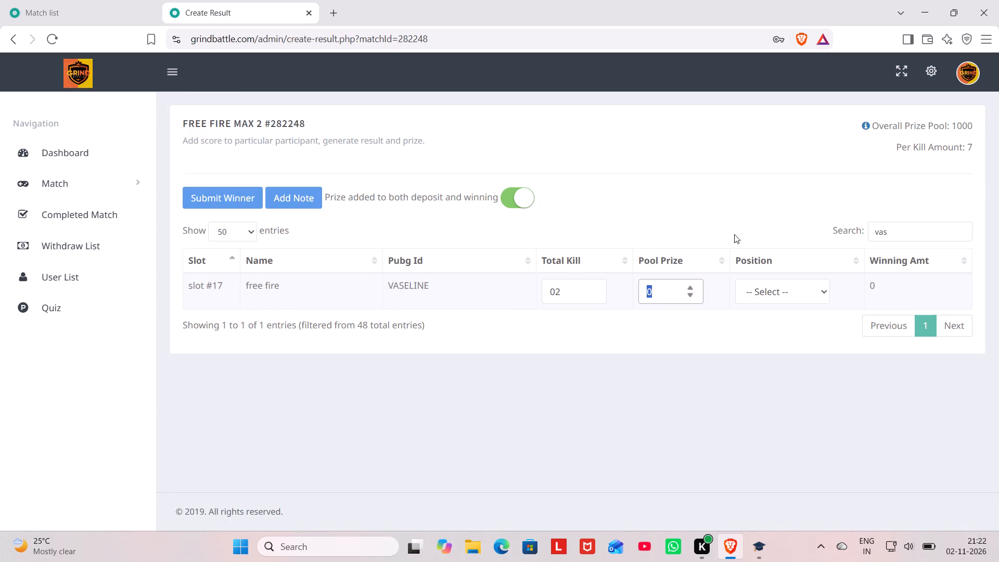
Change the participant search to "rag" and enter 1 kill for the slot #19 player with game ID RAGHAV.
{"action": "left_click", "coordinate": [898, 234]}
{"action": "key", "text": "BackSpace"}
{"action": "key", "text": "BackSpace"}
{"action": "key", "text": "BackSpace"}
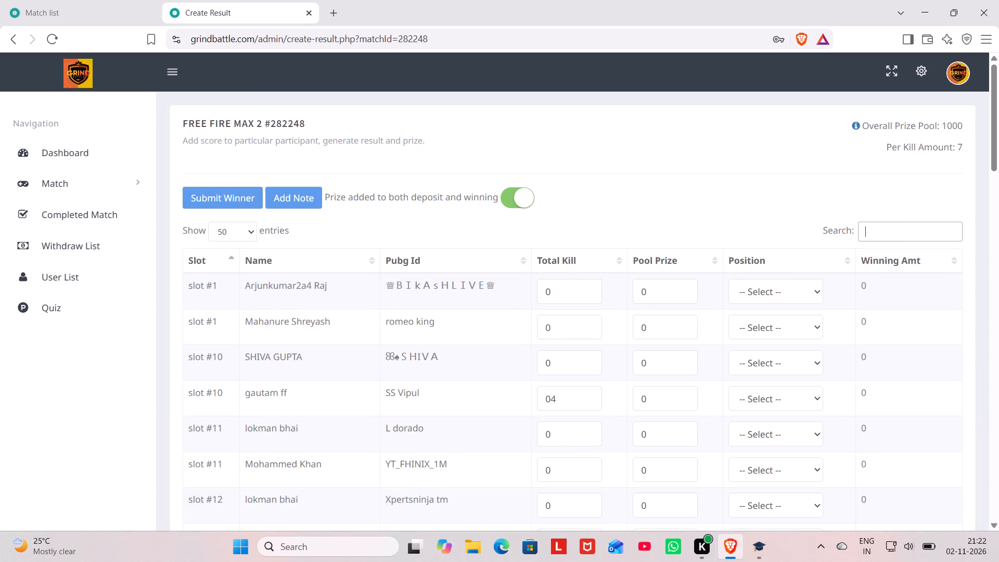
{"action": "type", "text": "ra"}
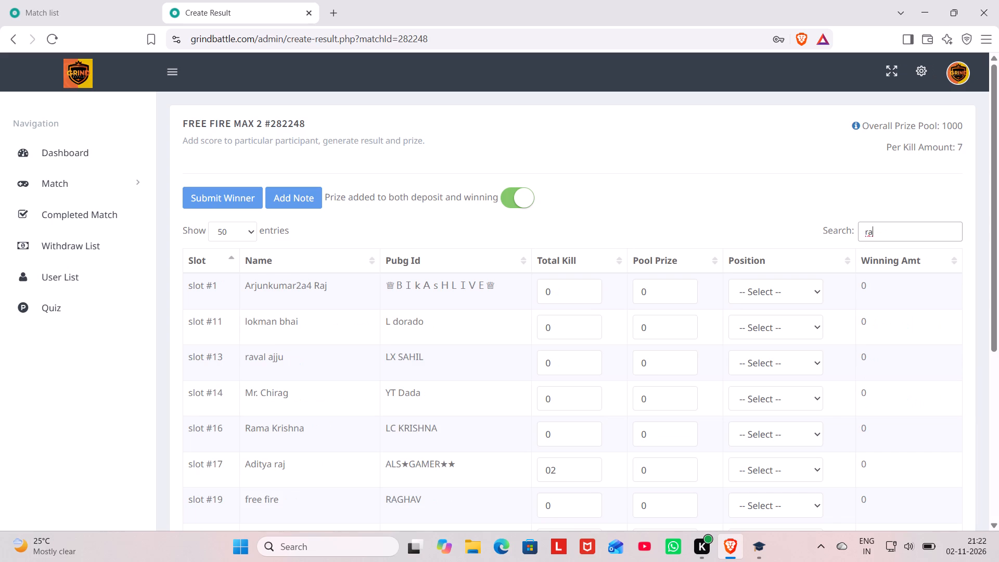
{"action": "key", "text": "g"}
{"action": "left_click", "coordinate": [572, 335]}
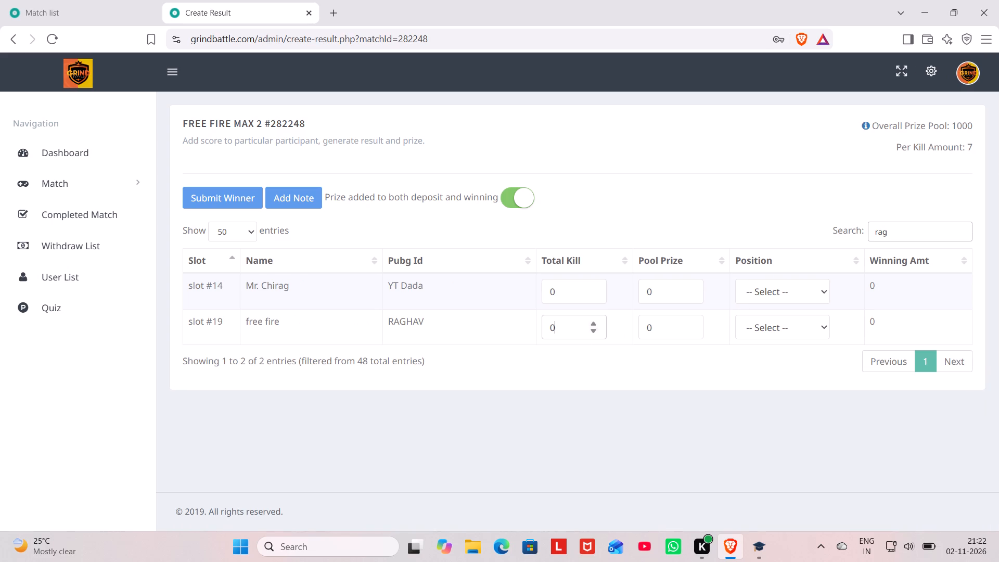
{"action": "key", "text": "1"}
{"action": "key", "text": "Tab"}
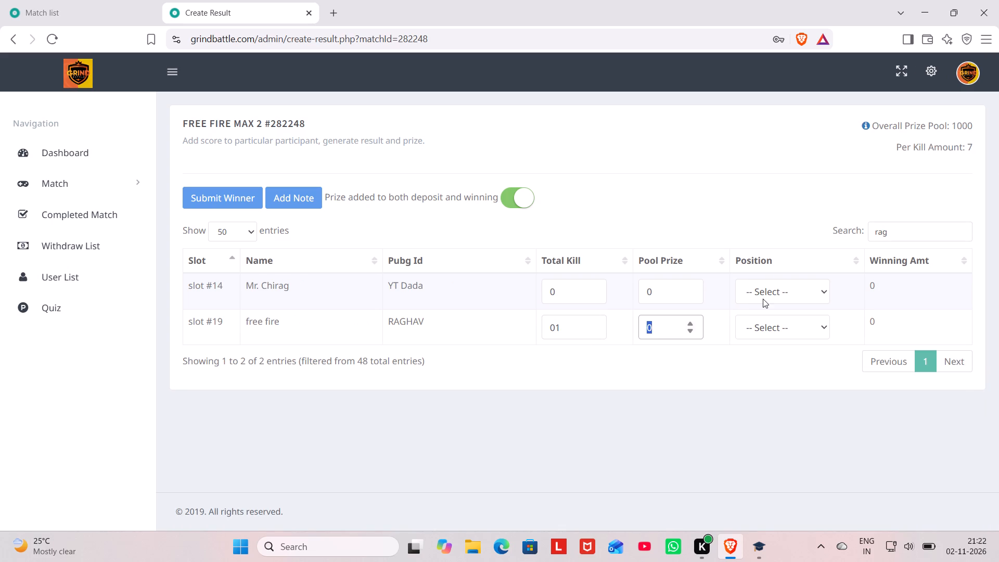
{"action": "left_click", "coordinate": [927, 236]}
{"action": "key", "text": "BackSpace"}
{"action": "key", "text": "BackSpace"}
{"action": "key", "text": "BackSpace"}
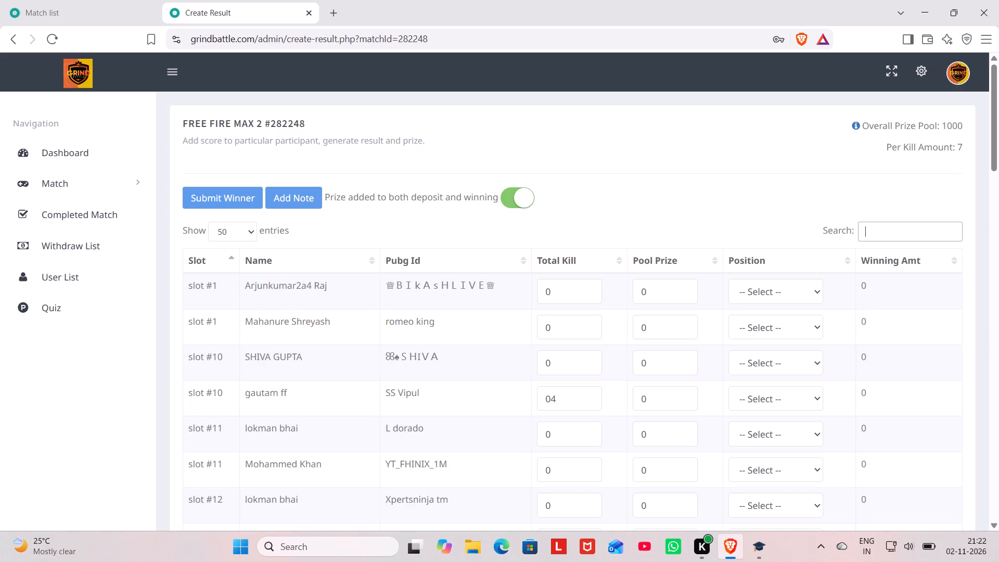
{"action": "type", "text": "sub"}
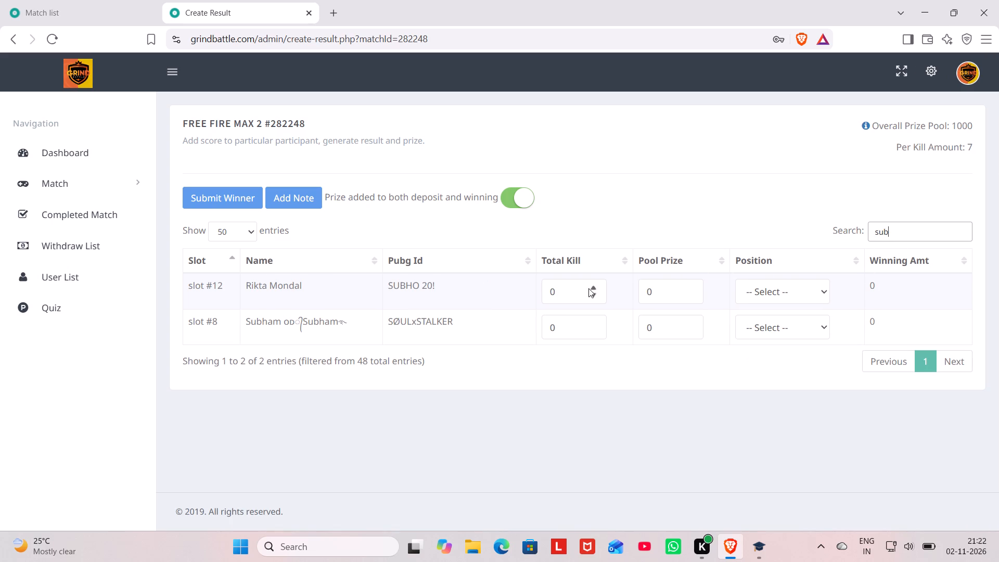
{"action": "left_click", "coordinate": [571, 290]}
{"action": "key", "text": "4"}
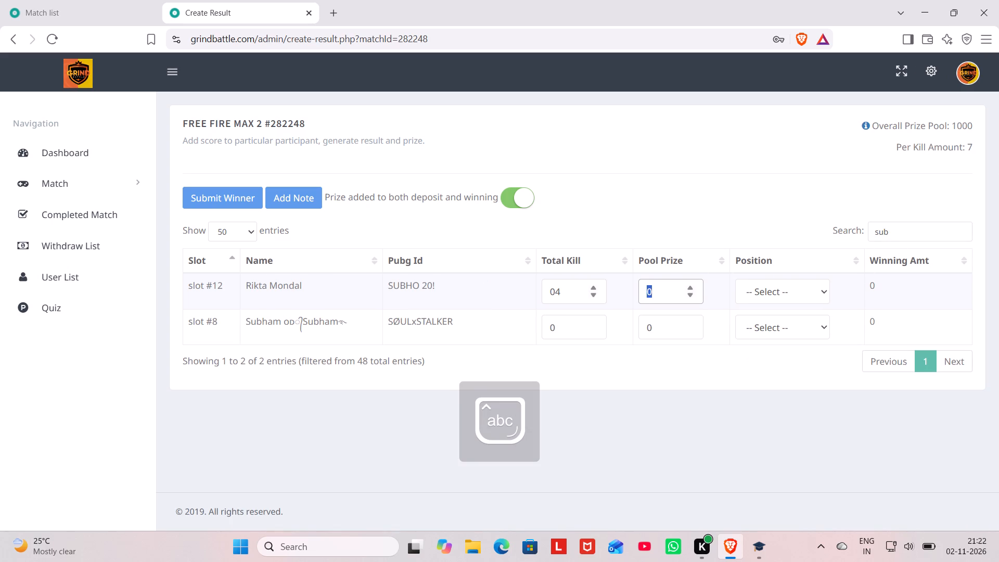
Replace the participant search with "lex" and enter 2 kills for the slot #4 player LEXXA ¿.
{"action": "left_click", "coordinate": [912, 232]}
{"action": "key", "text": "BackSpace"}
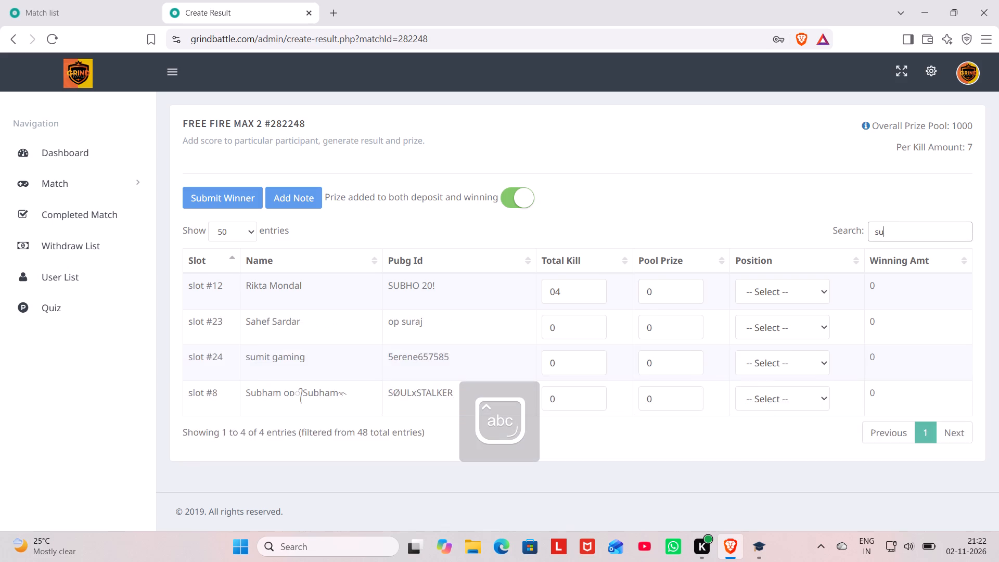
{"action": "key", "text": "BackSpace"}
{"action": "key", "text": "BackSpace"}
{"action": "key", "text": "BackSpace"}
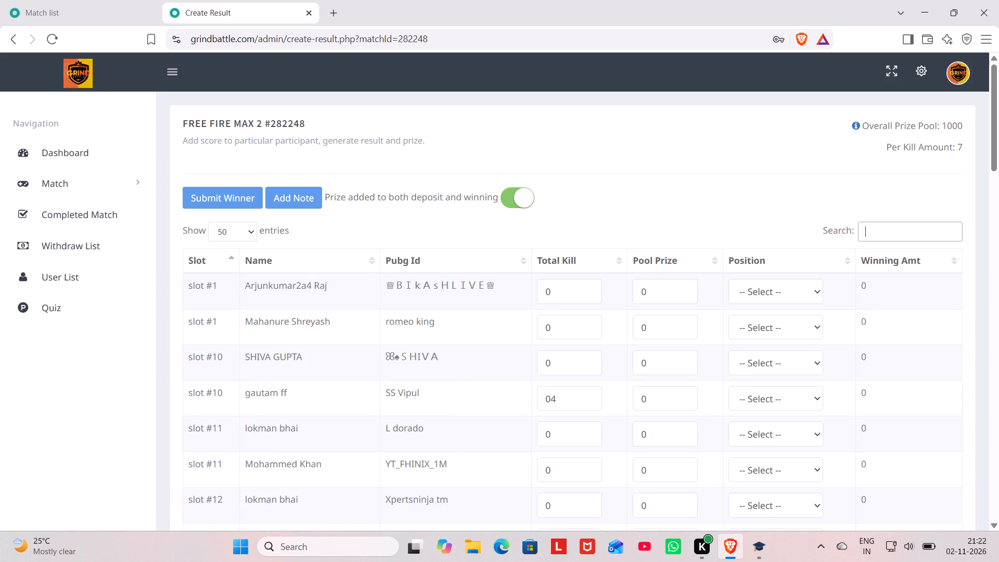
{"action": "type", "text": "le"}
{"action": "key", "text": "x"}
{"action": "left_click", "coordinate": [585, 284]}
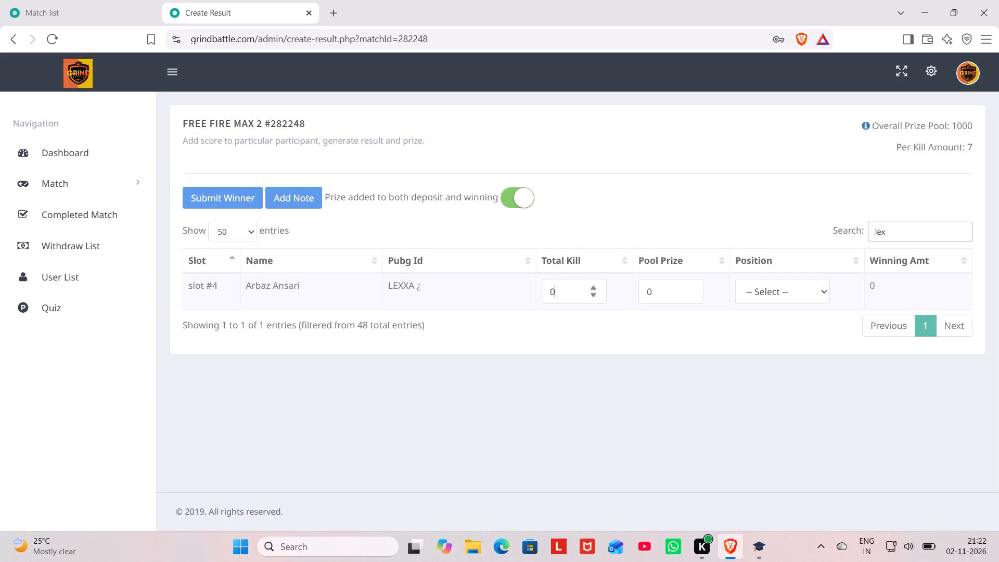
{"action": "key", "text": "2"}
{"action": "key", "text": "Tab"}
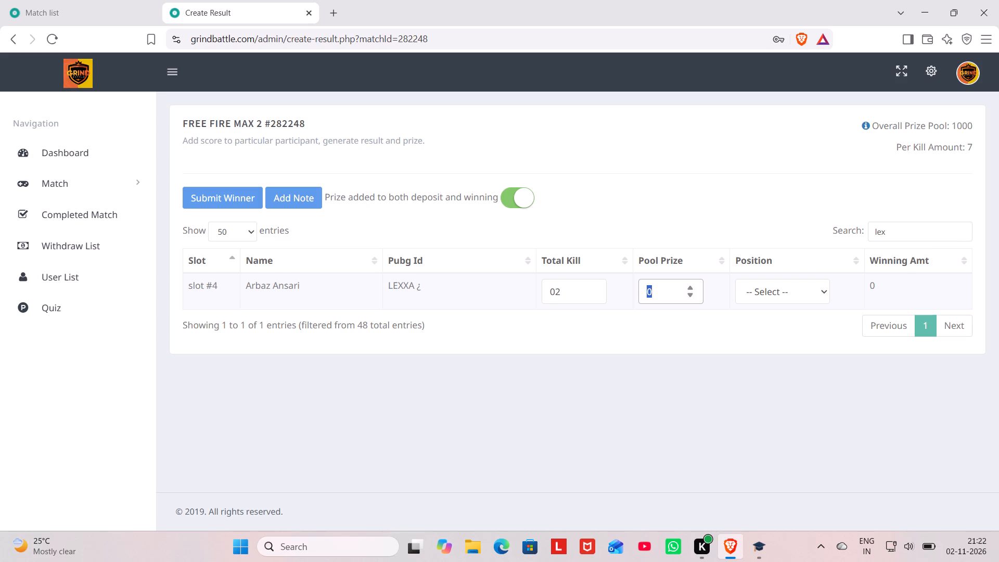
Replace the participant search with "rb" and clear it again.
{"action": "left_click", "coordinate": [915, 237]}
{"action": "key", "text": "BackSpace"}
{"action": "key", "text": "BackSpace"}
{"action": "key", "text": "BackSpace"}
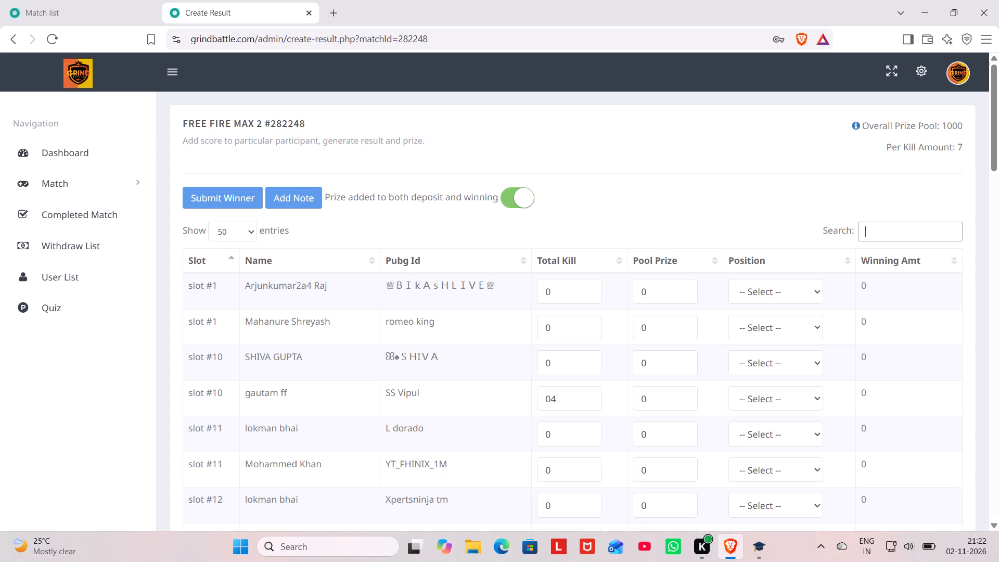
{"action": "type", "text": "rb"}
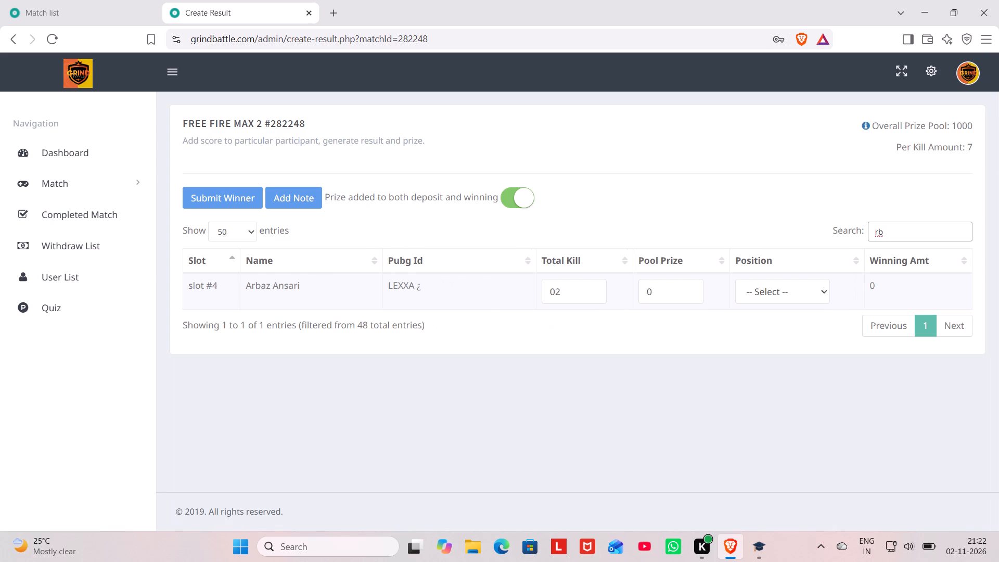
{"action": "key", "text": "BackSpace"}
{"action": "key", "text": "BackSpace"}
{"action": "key", "text": "BackSpace"}
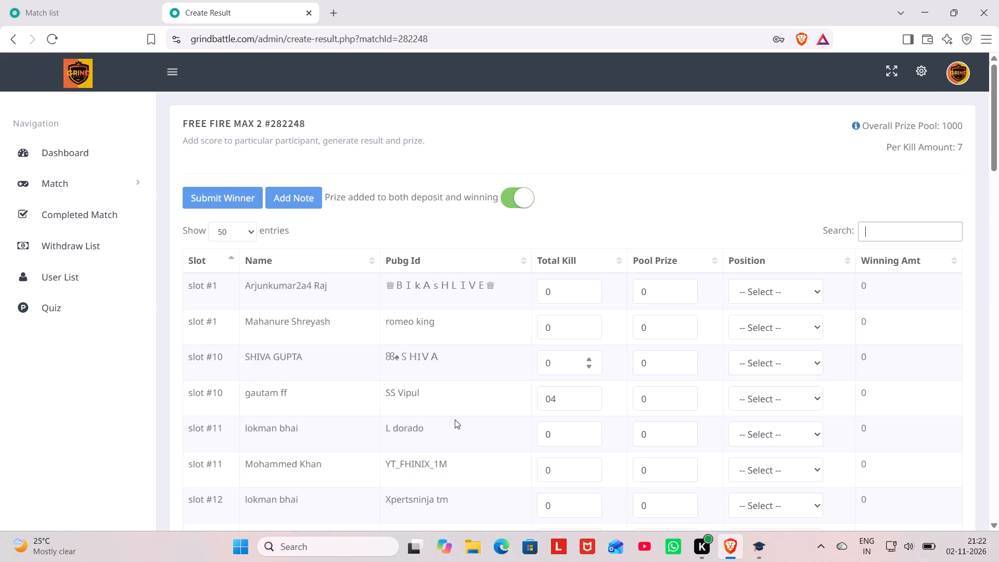
Examine the full participant list to check the kills entered and find the next player.
{"action": "scroll", "coordinate": [474, 376], "scroll_direction": "down", "scroll_amount": 3}
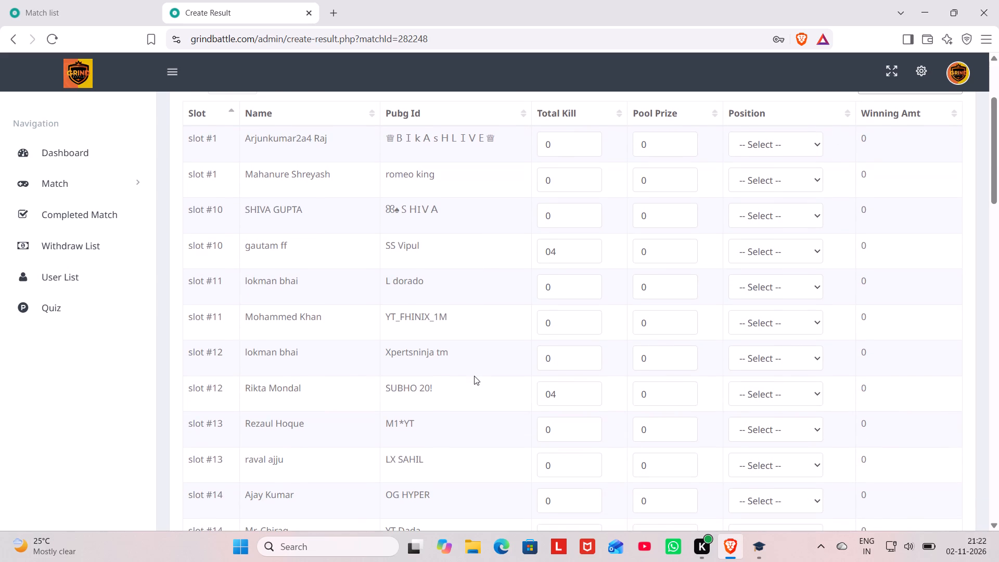
{"action": "scroll", "coordinate": [474, 376], "scroll_direction": "down", "scroll_amount": 1}
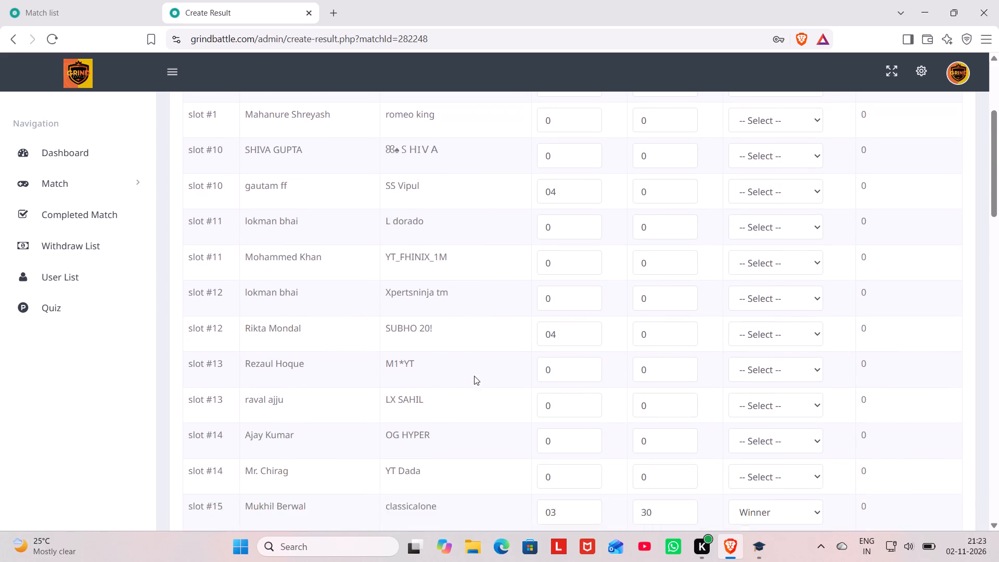
{"action": "scroll", "coordinate": [474, 376], "scroll_direction": "down", "scroll_amount": 4}
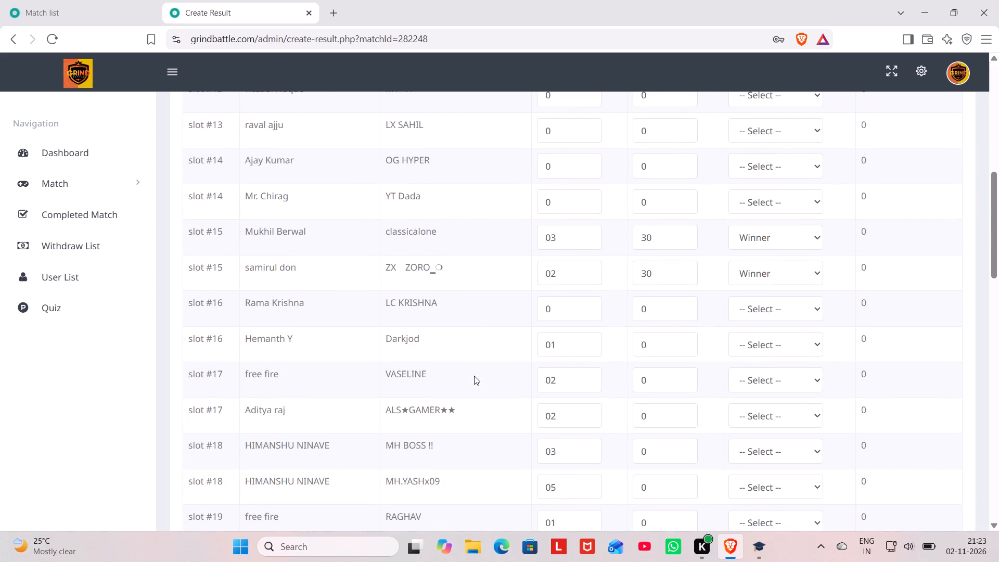
{"action": "scroll", "coordinate": [474, 376], "scroll_direction": "down", "scroll_amount": 4}
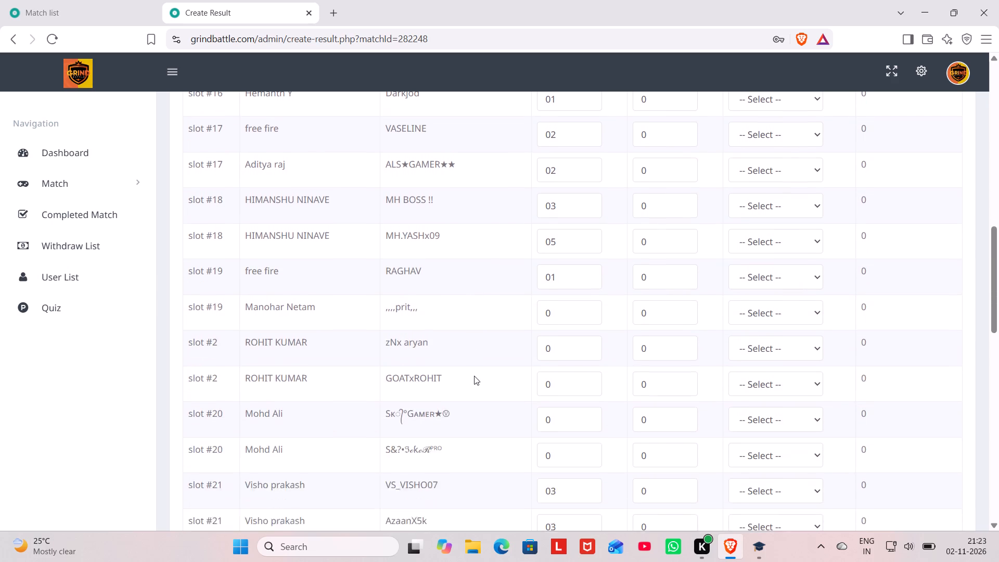
{"action": "scroll", "coordinate": [474, 376], "scroll_direction": "down", "scroll_amount": 3}
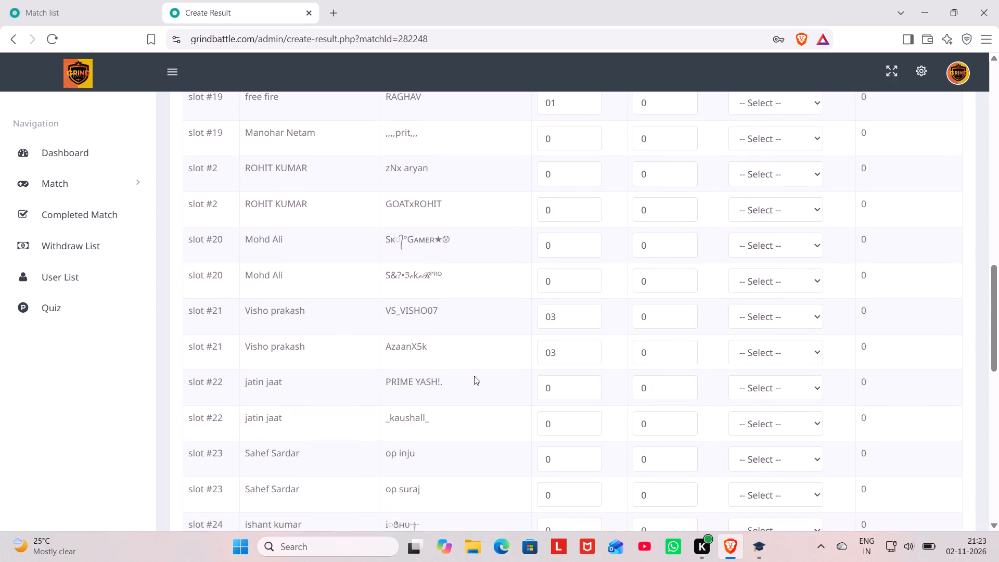
{"action": "scroll", "coordinate": [474, 376], "scroll_direction": "down", "scroll_amount": 5}
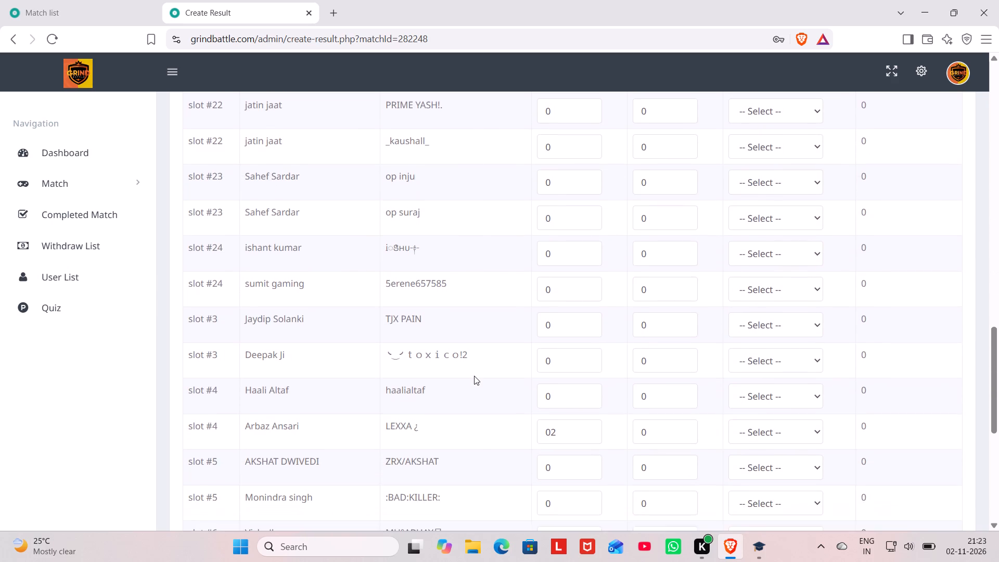
{"action": "scroll", "coordinate": [474, 376], "scroll_direction": "down", "scroll_amount": 4}
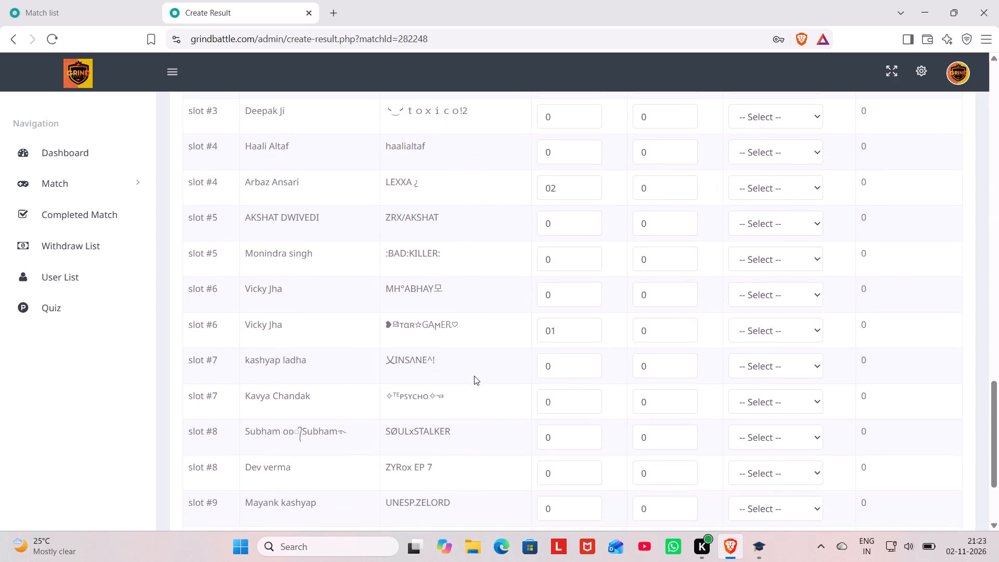
{"action": "scroll", "coordinate": [474, 376], "scroll_direction": "down", "scroll_amount": 2}
{"action": "scroll", "coordinate": [474, 376], "scroll_direction": "up", "scroll_amount": 7}
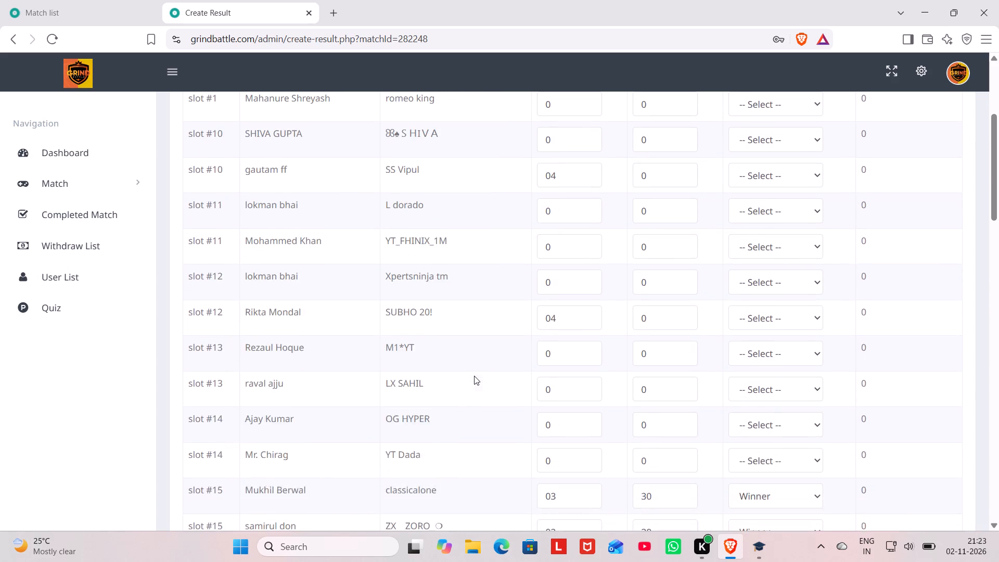
{"action": "scroll", "coordinate": [474, 376], "scroll_direction": "up", "scroll_amount": 1}
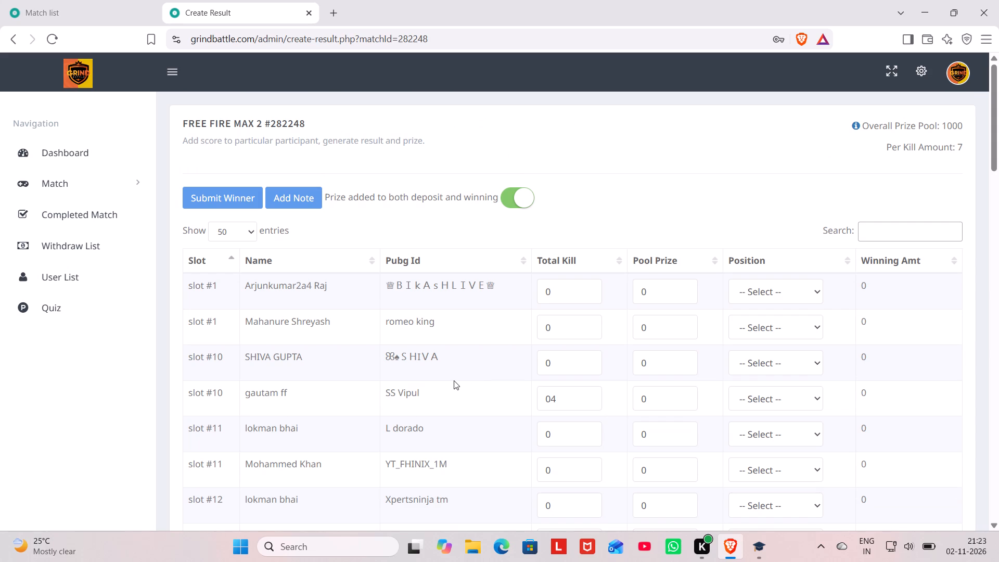
{"action": "scroll", "coordinate": [454, 380], "scroll_direction": "down", "scroll_amount": 2}
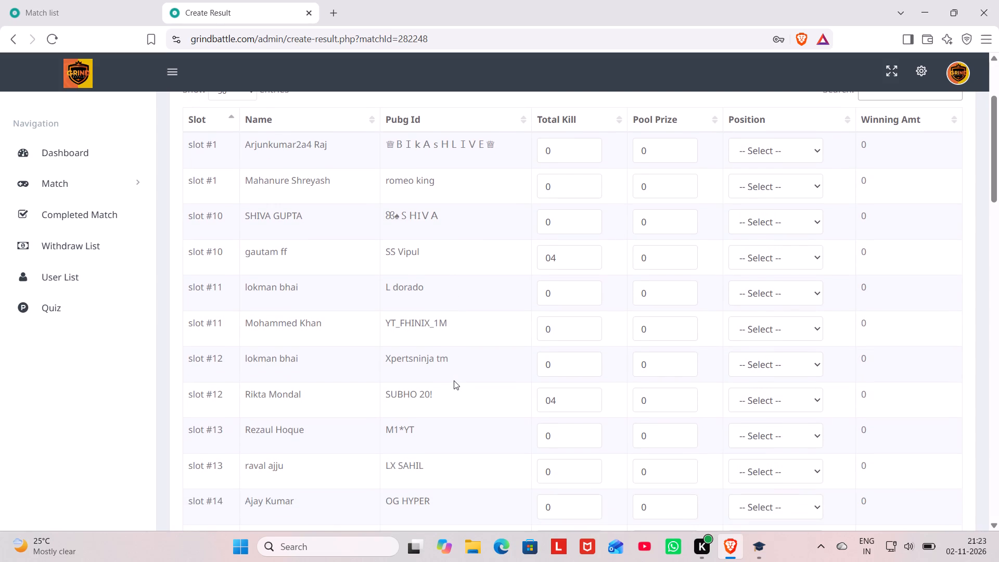
{"action": "scroll", "coordinate": [454, 380], "scroll_direction": "down", "scroll_amount": 4}
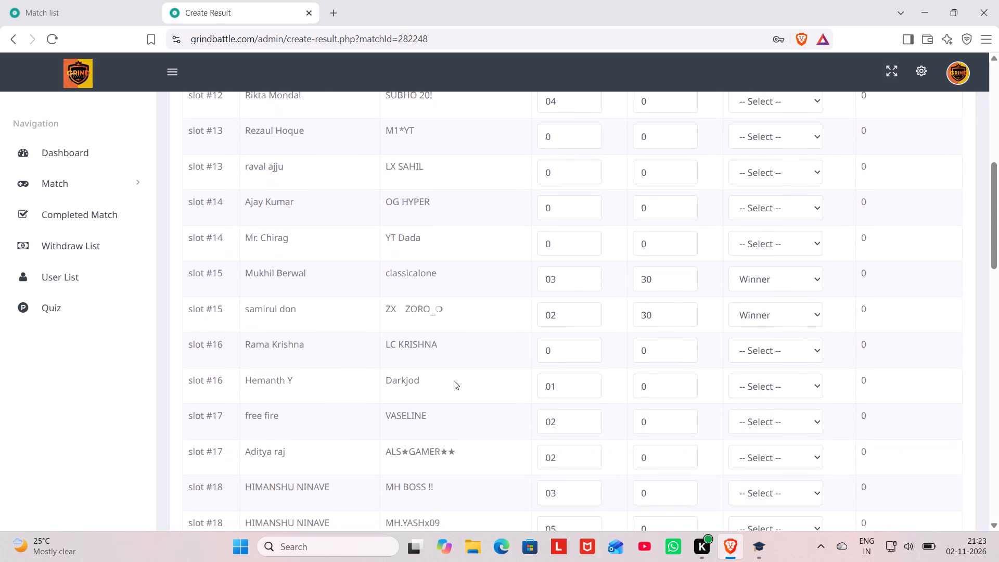
{"action": "scroll", "coordinate": [454, 380], "scroll_direction": "down", "scroll_amount": 3}
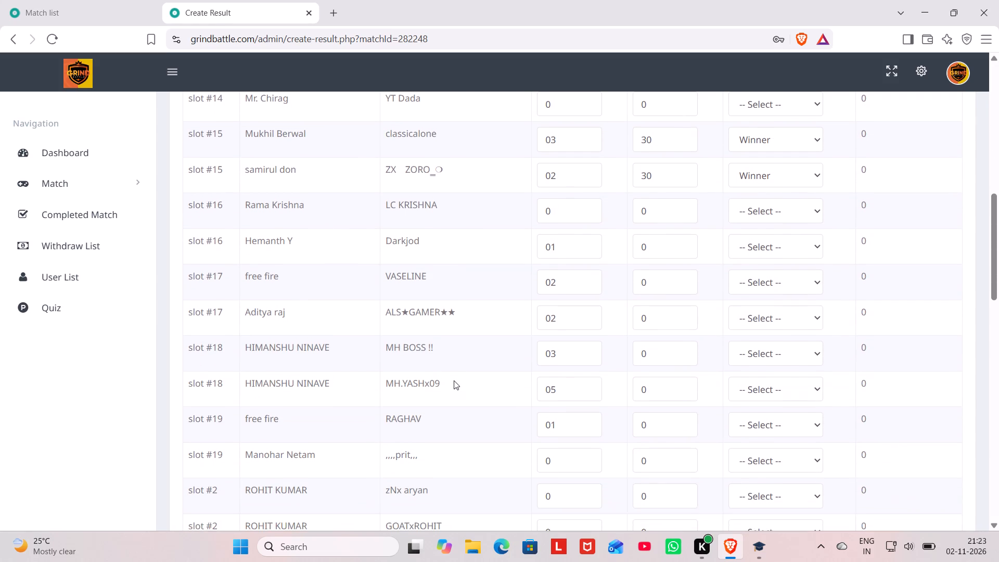
{"action": "scroll", "coordinate": [454, 380], "scroll_direction": "down", "scroll_amount": 5}
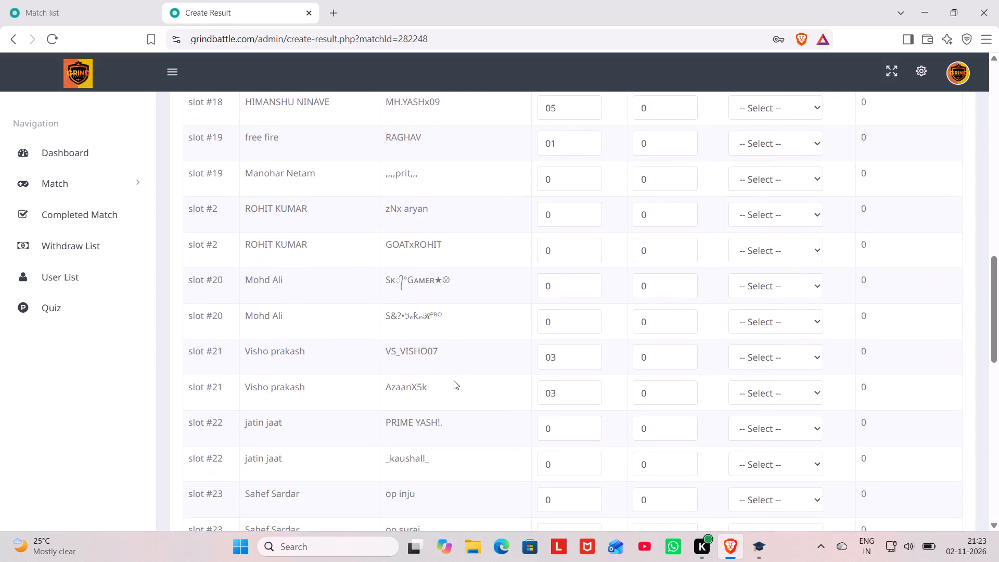
{"action": "scroll", "coordinate": [454, 380], "scroll_direction": "down", "scroll_amount": 4}
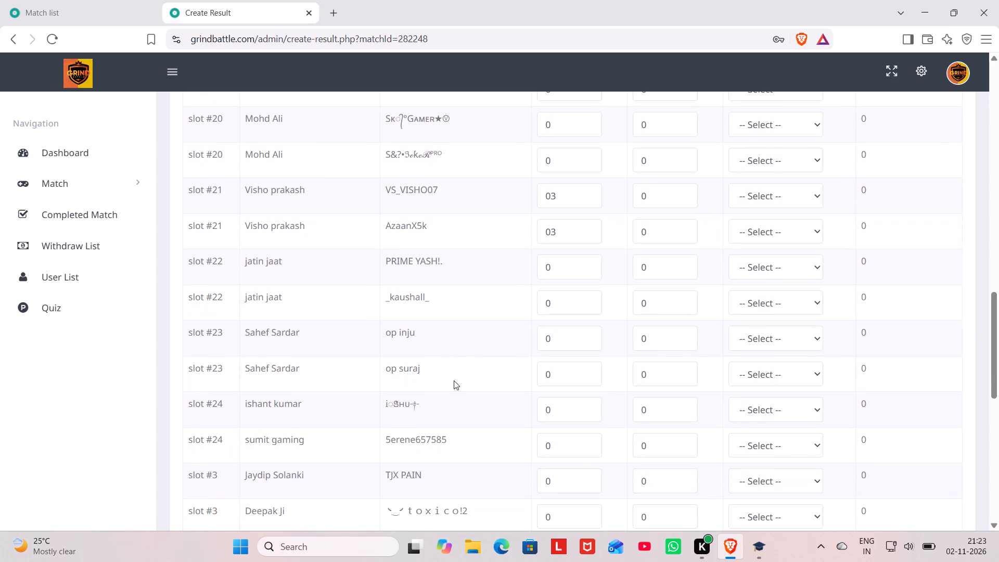
{"action": "scroll", "coordinate": [454, 380], "scroll_direction": "down", "scroll_amount": 4}
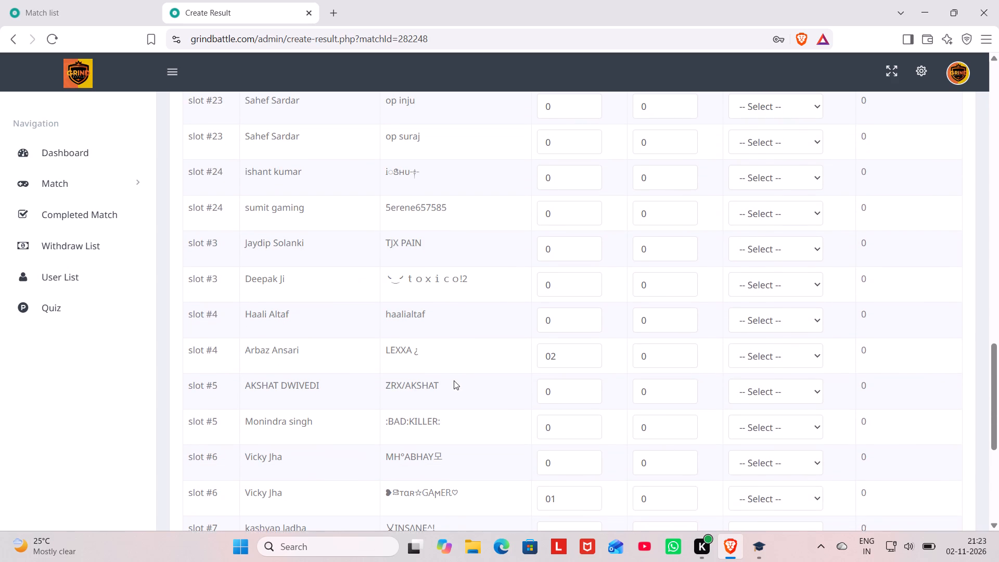
{"action": "scroll", "coordinate": [454, 380], "scroll_direction": "down", "scroll_amount": 1}
{"action": "left_click", "coordinate": [565, 386]}
{"action": "key", "text": "4"}
{"action": "key", "text": "Tab"}
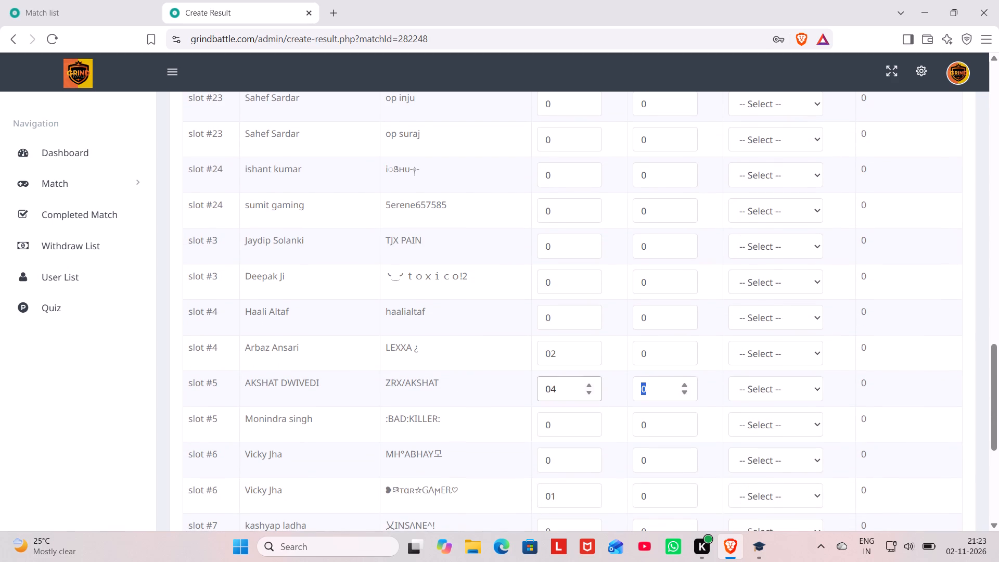
{"action": "left_click", "coordinate": [436, 403]}
{"action": "scroll", "coordinate": [436, 403], "scroll_direction": "down", "scroll_amount": 3}
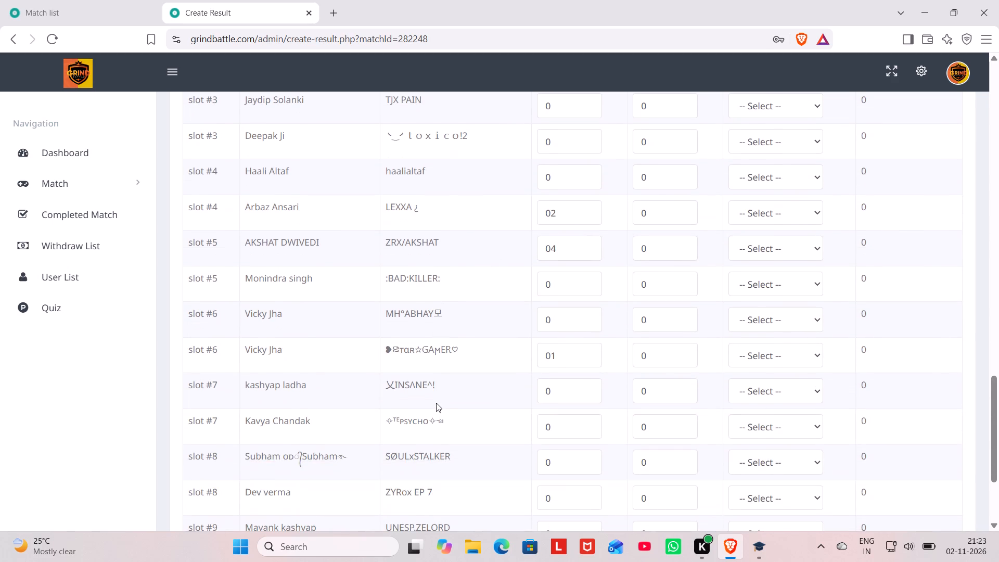
{"action": "scroll", "coordinate": [436, 403], "scroll_direction": "down", "scroll_amount": 1}
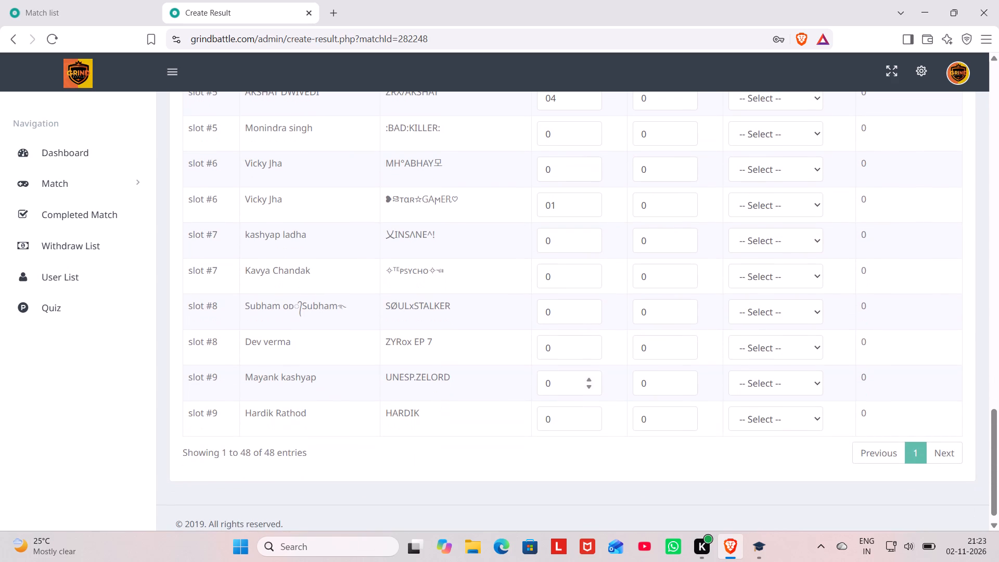
{"action": "left_click", "coordinate": [557, 389]}
{"action": "key", "text": "1"}
{"action": "key", "text": "Tab"}
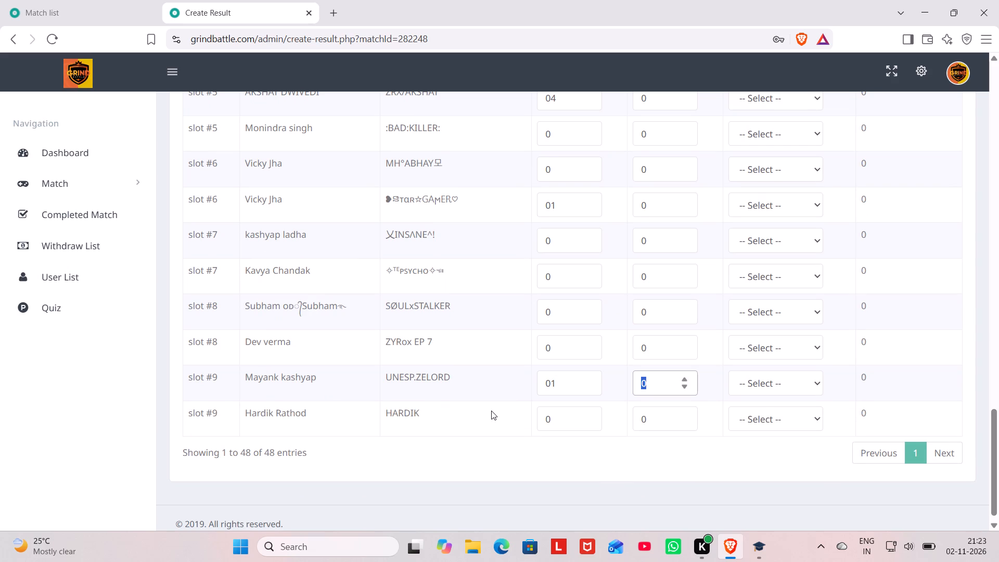
{"action": "left_click", "coordinate": [491, 411]}
{"action": "left_click", "coordinate": [570, 426]}
{"action": "key", "text": "1"}
{"action": "key", "text": "Tab"}
{"action": "left_click", "coordinate": [417, 323]}
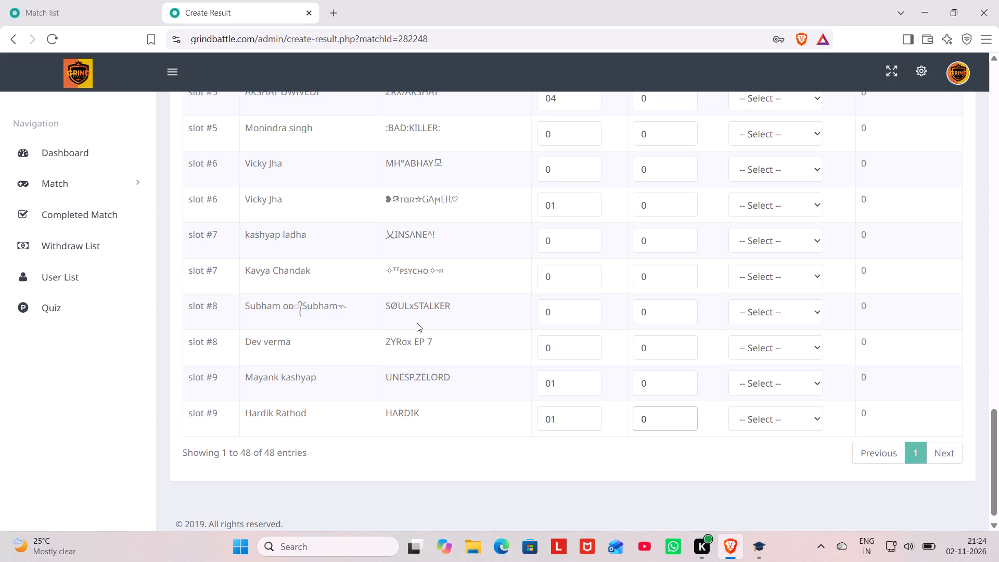
{"action": "scroll", "coordinate": [417, 323], "scroll_direction": "up", "scroll_amount": 3}
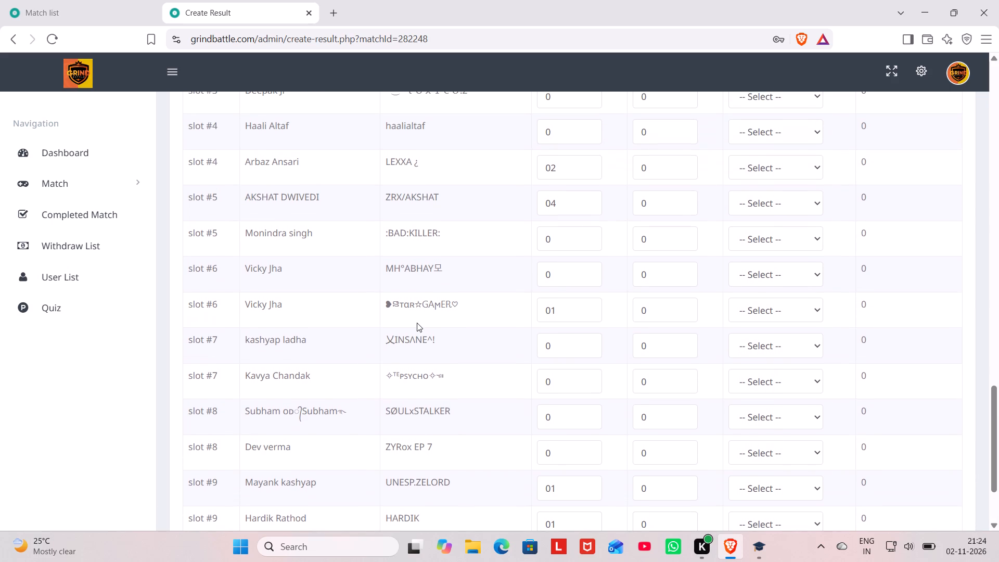
{"action": "scroll", "coordinate": [417, 323], "scroll_direction": "up", "scroll_amount": 5}
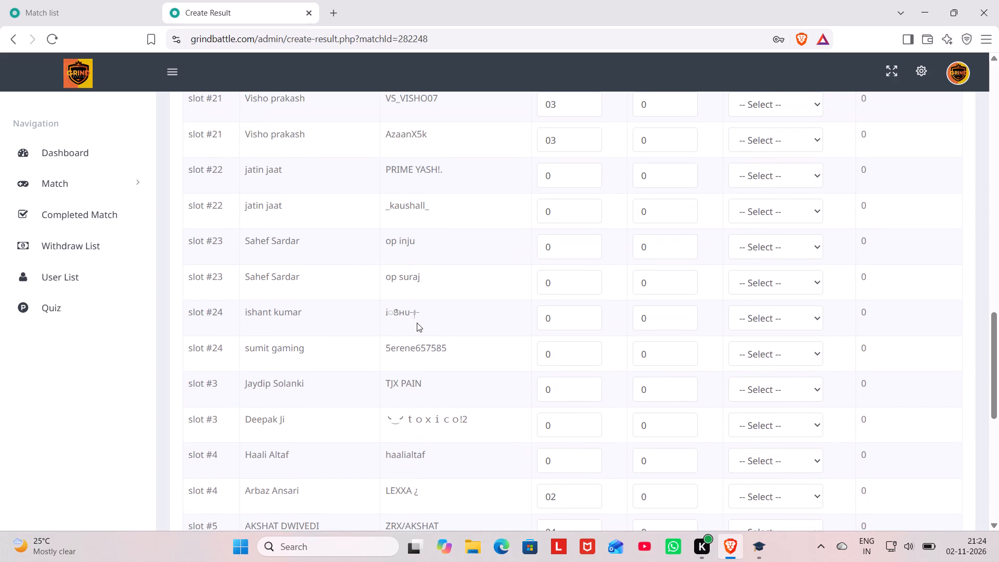
{"action": "scroll", "coordinate": [417, 323], "scroll_direction": "up", "scroll_amount": 2}
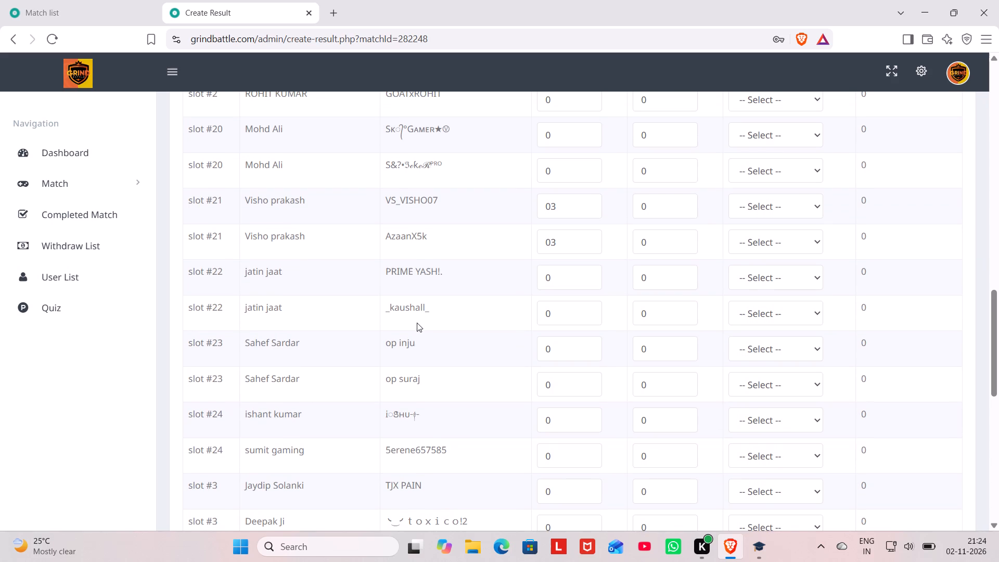
{"action": "scroll", "coordinate": [417, 323], "scroll_direction": "up", "scroll_amount": 4}
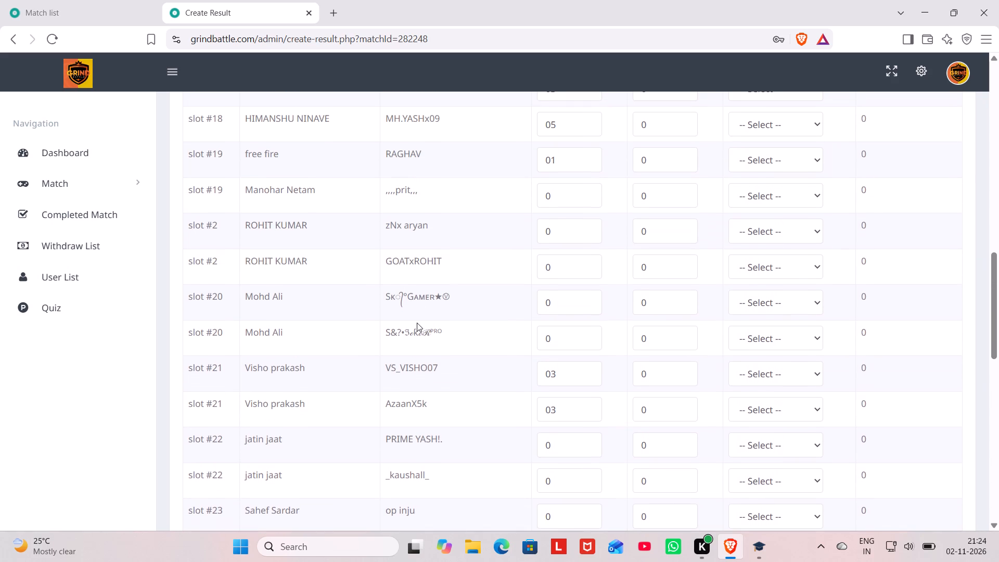
{"action": "scroll", "coordinate": [417, 323], "scroll_direction": "up", "scroll_amount": 5}
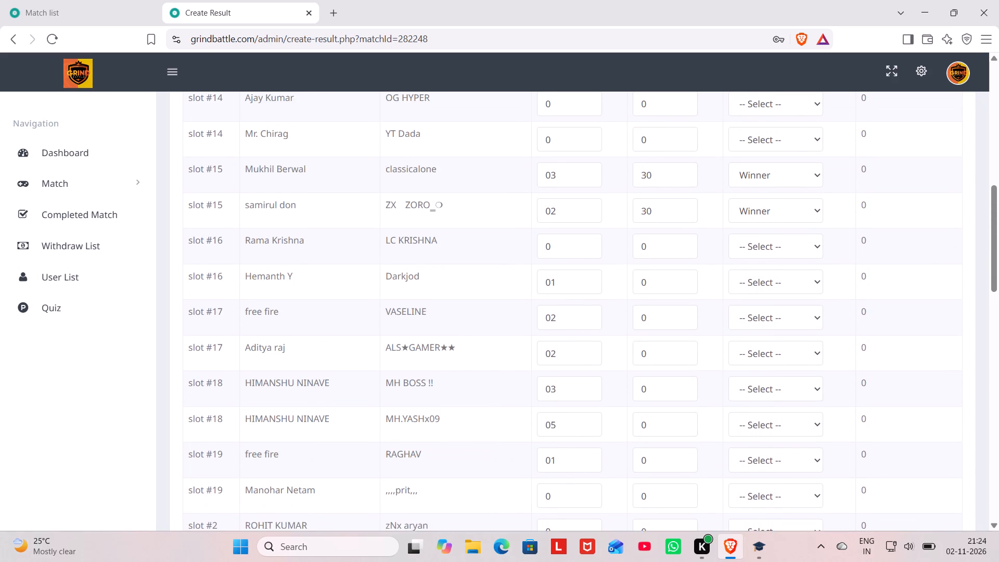
{"action": "scroll", "coordinate": [417, 323], "scroll_direction": "up", "scroll_amount": 5}
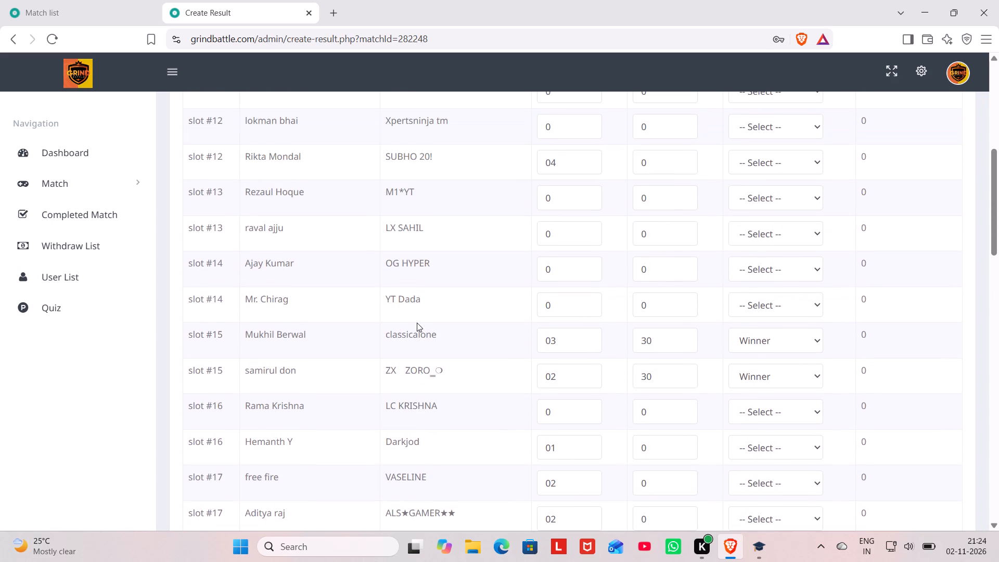
{"action": "scroll", "coordinate": [417, 323], "scroll_direction": "up", "scroll_amount": 3}
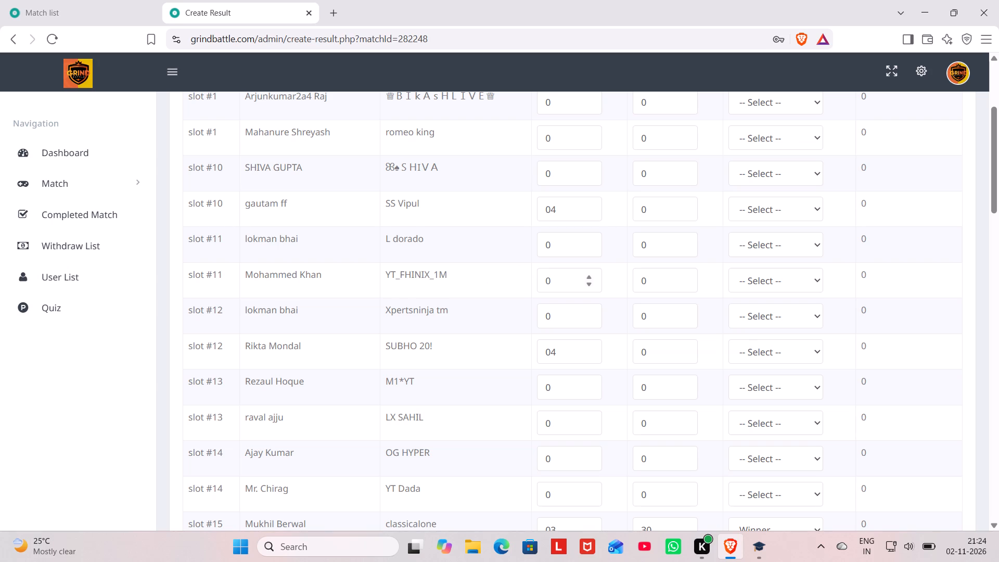
{"action": "left_click", "coordinate": [562, 286]}
{"action": "key", "text": "1"}
{"action": "key", "text": "Tab"}
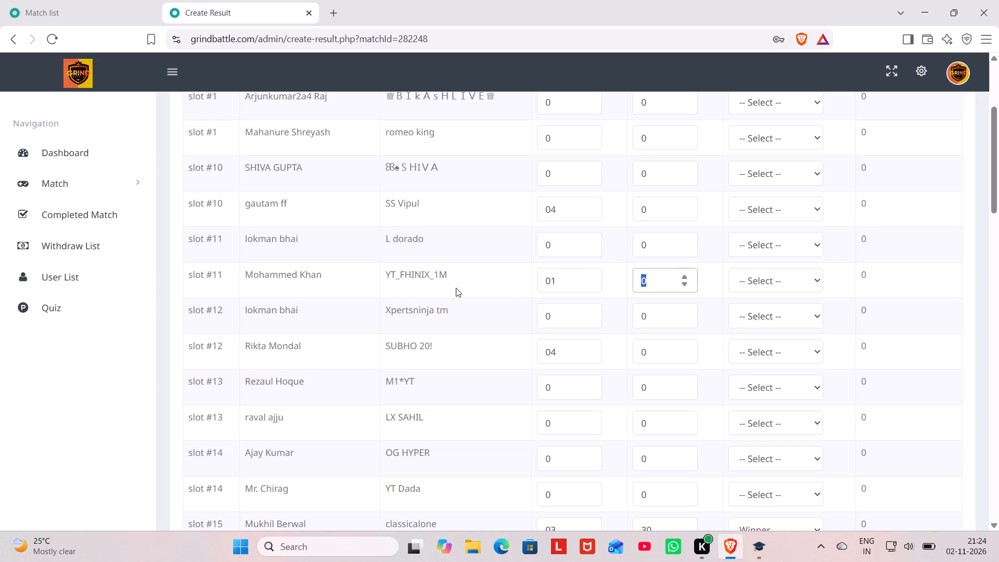
{"action": "left_click", "coordinate": [456, 288]}
Submit the winners and kill results for match 282248.
{"action": "scroll", "coordinate": [456, 288], "scroll_direction": "up", "scroll_amount": 5}
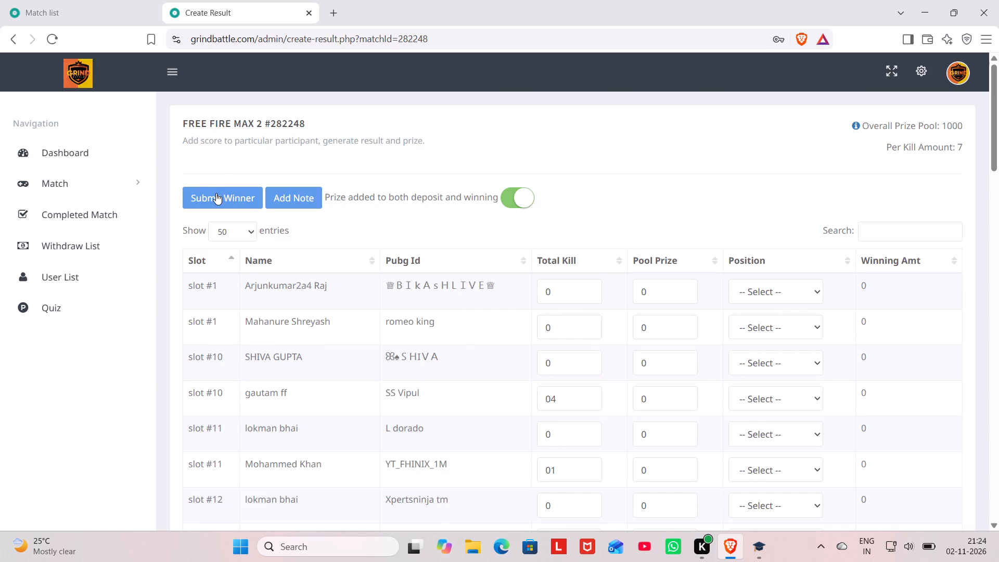
{"action": "left_click", "coordinate": [216, 193]}
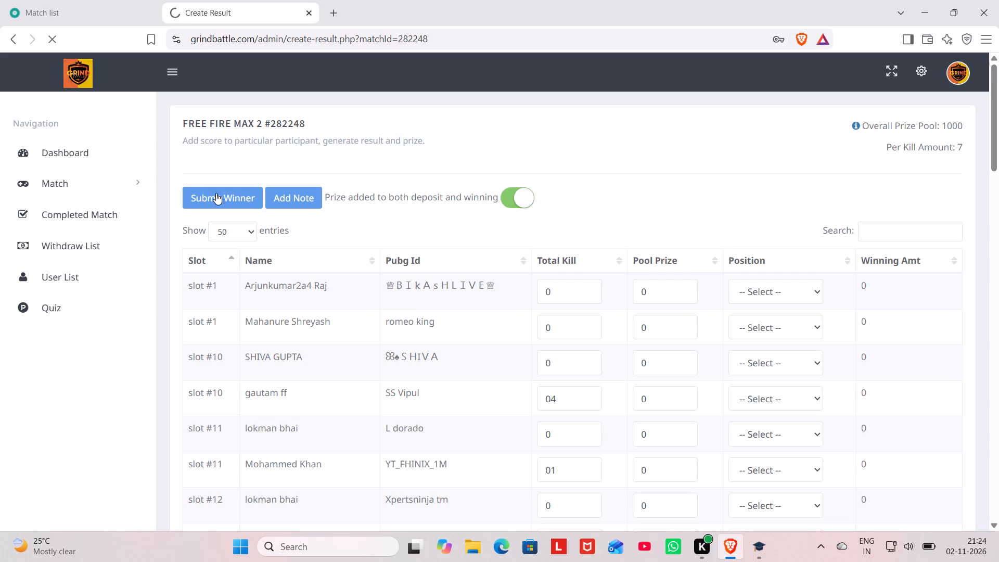
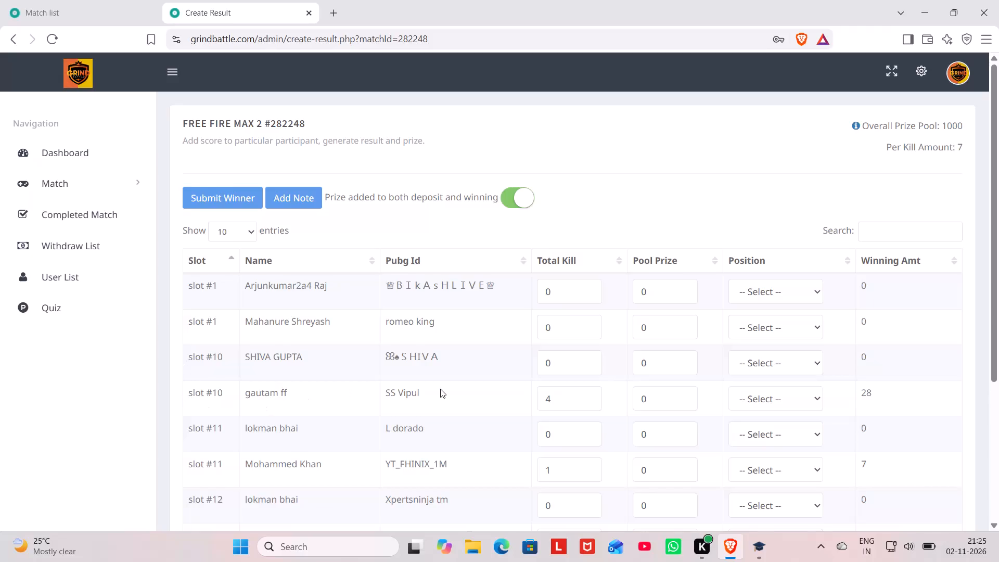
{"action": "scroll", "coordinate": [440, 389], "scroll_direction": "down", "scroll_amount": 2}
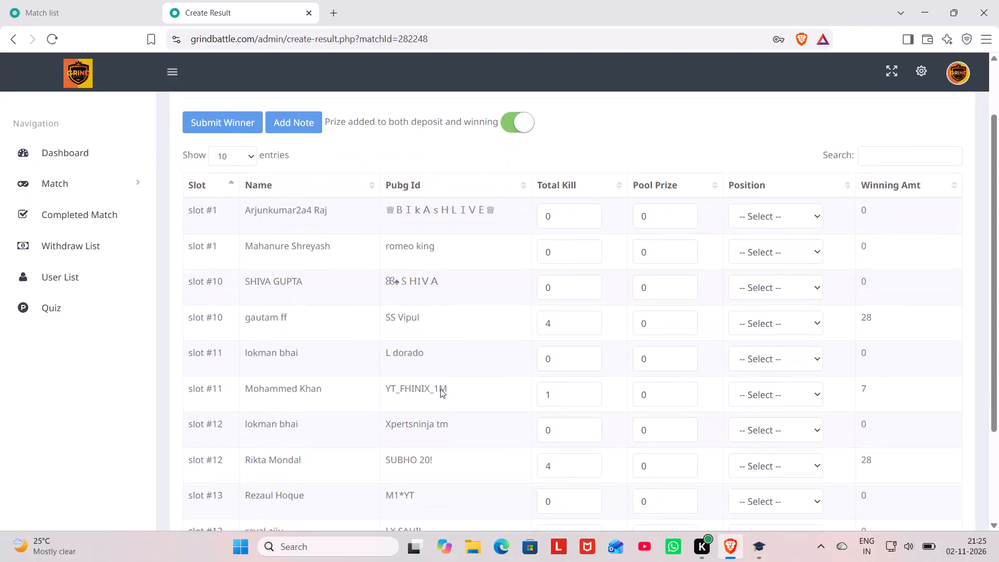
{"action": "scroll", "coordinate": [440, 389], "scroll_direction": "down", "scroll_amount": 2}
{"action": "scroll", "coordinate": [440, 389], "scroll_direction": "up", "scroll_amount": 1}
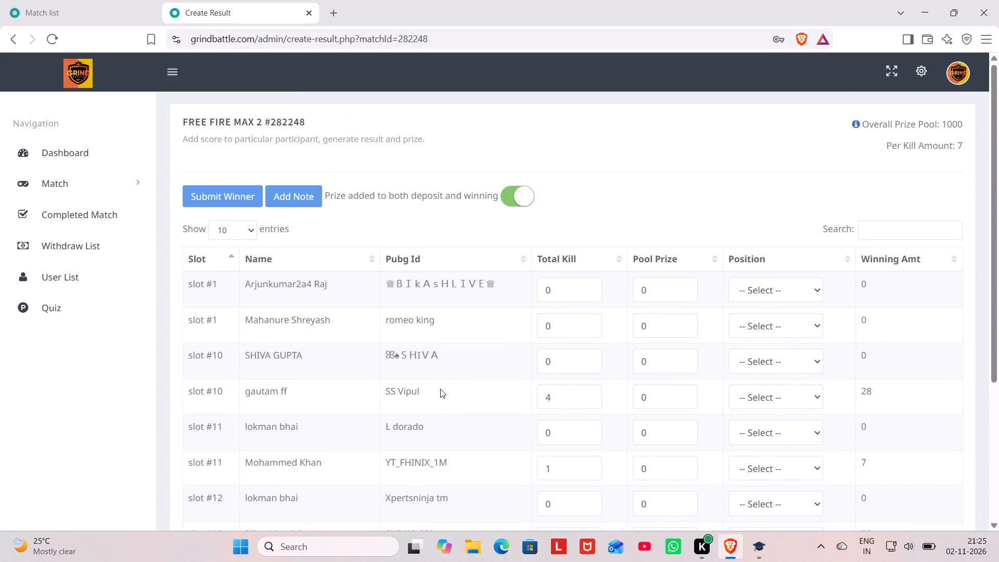
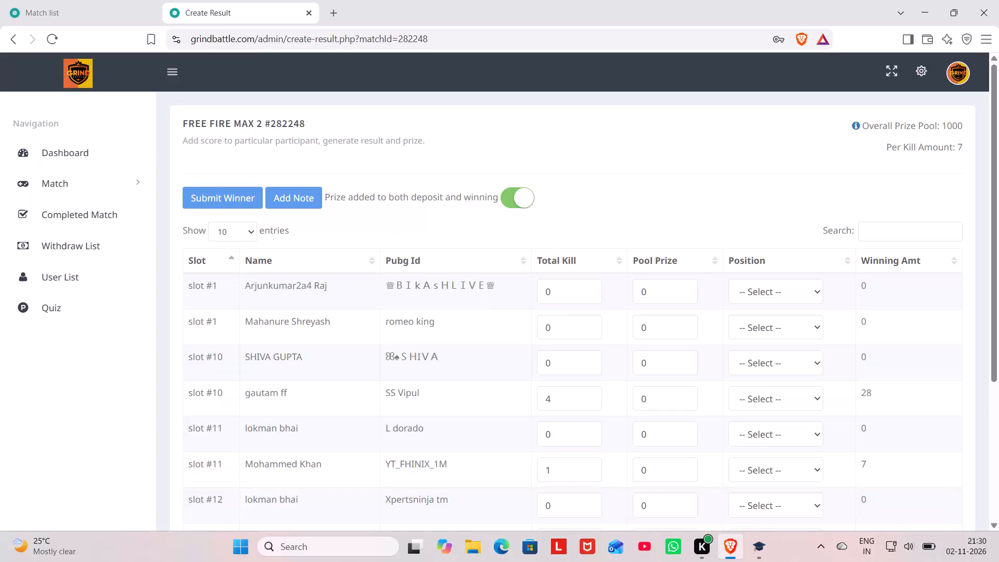
Return to the match list and search it for match 282249.
{"action": "left_click", "coordinate": [101, 21]}
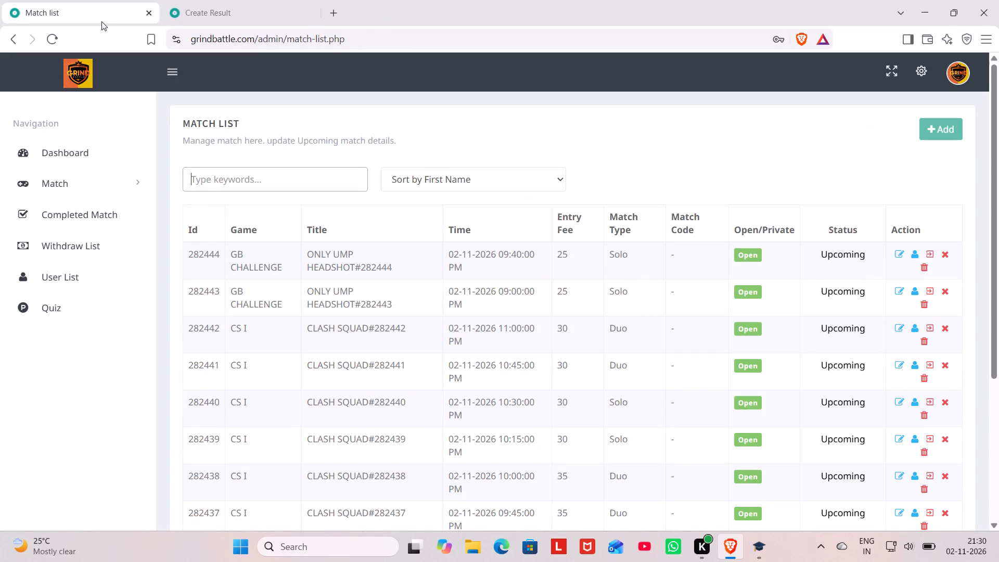
{"action": "left_click", "coordinate": [252, 174]}
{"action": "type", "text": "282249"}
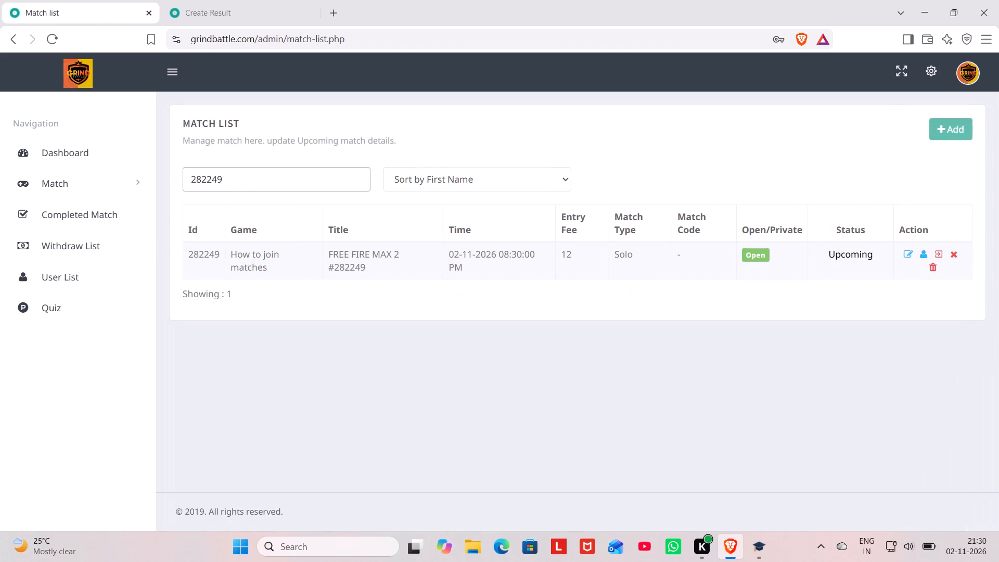
Find match 282250 in the match list and mark this ongoing squad match as finished.
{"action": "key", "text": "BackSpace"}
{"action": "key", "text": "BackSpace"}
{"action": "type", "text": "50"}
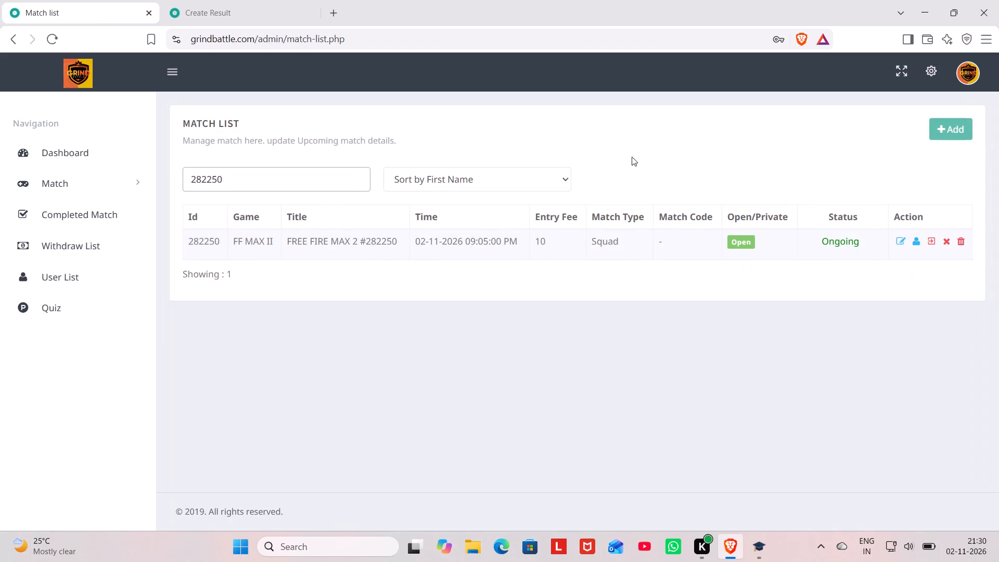
{"action": "left_click", "coordinate": [859, 247]}
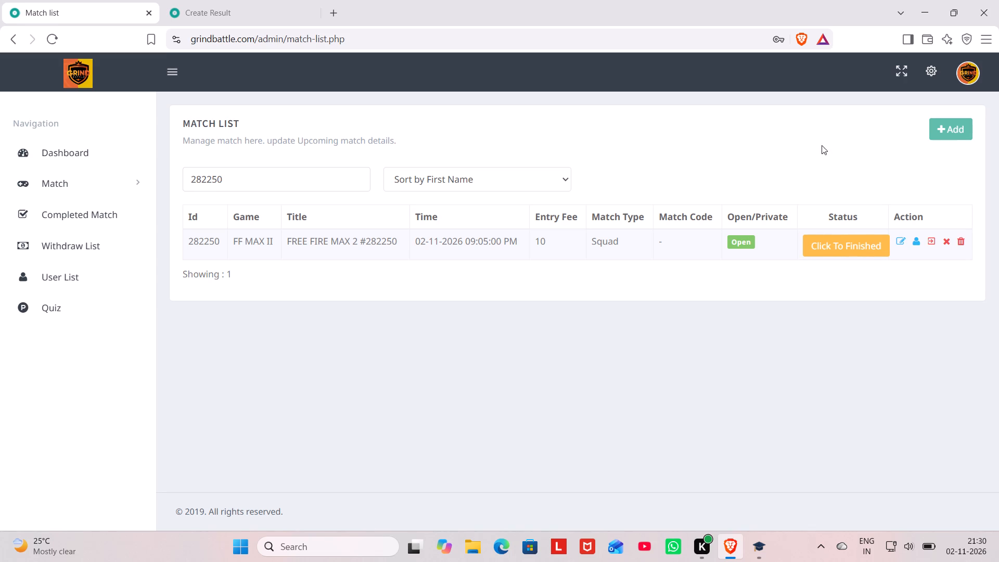
{"action": "left_click", "coordinate": [862, 248]}
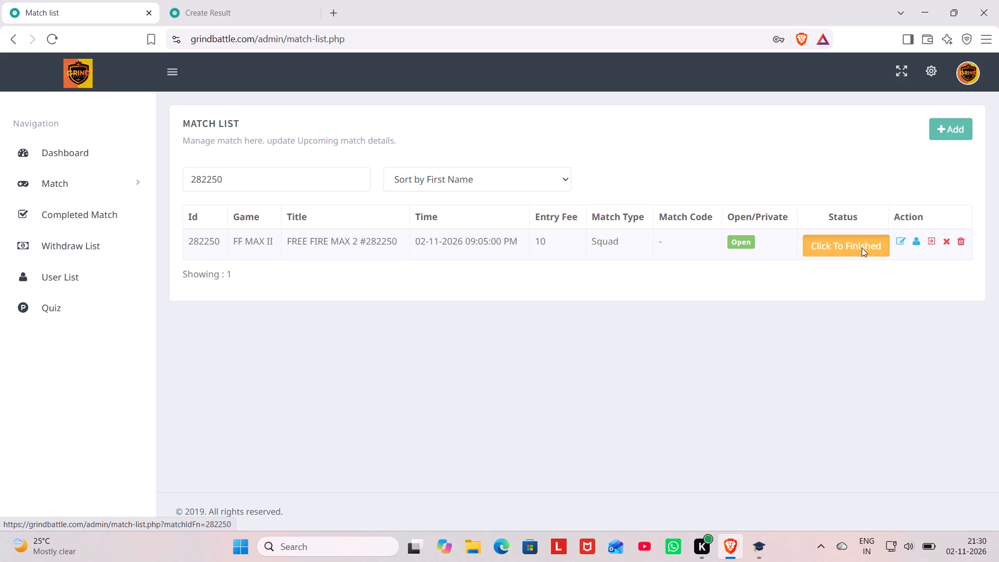
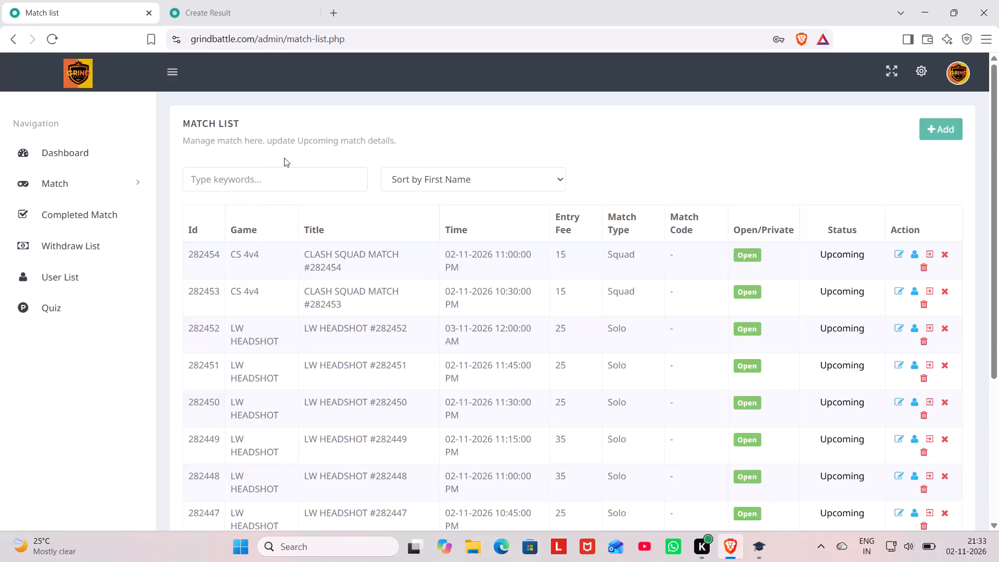
Find match 282250 among the completed matches and open its result creation page.
{"action": "left_click", "coordinate": [266, 0]}
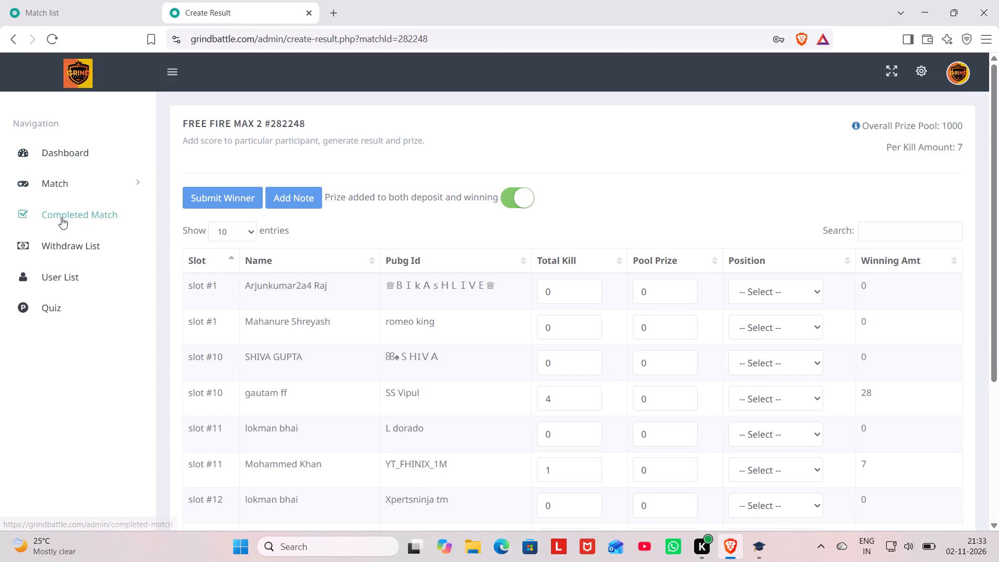
{"action": "left_click", "coordinate": [61, 218]}
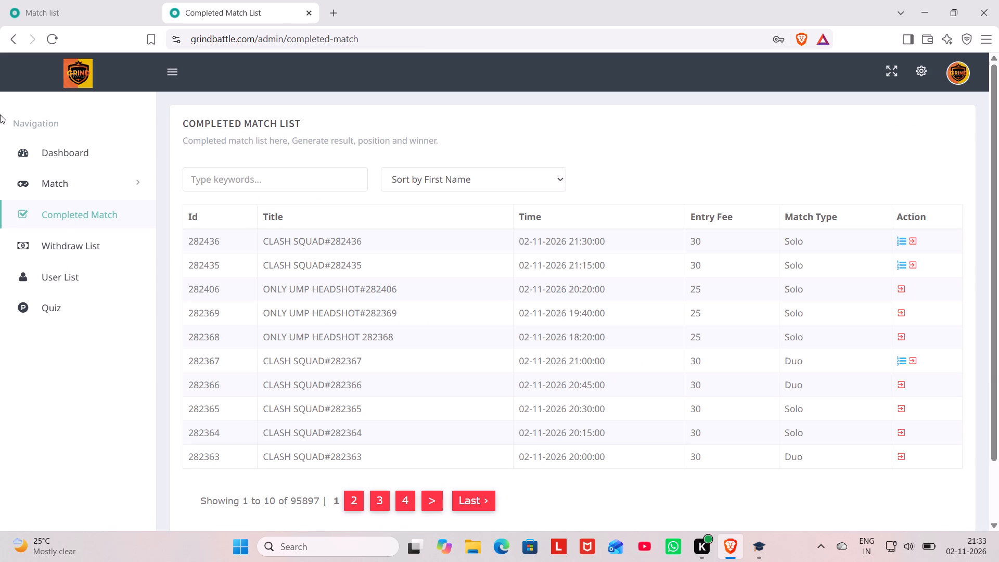
{"action": "left_click", "coordinate": [236, 186]}
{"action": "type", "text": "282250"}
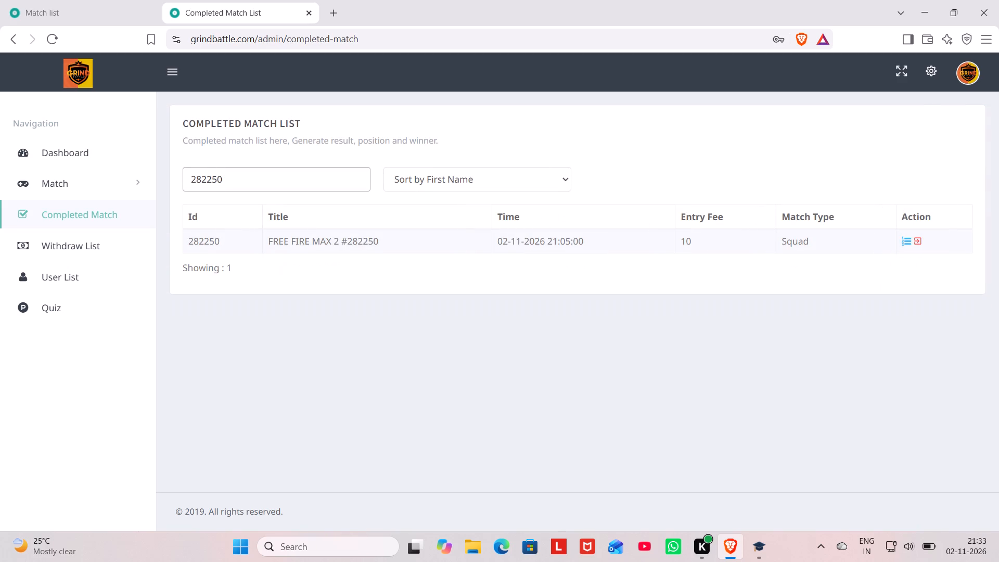
{"action": "left_click", "coordinate": [903, 240]}
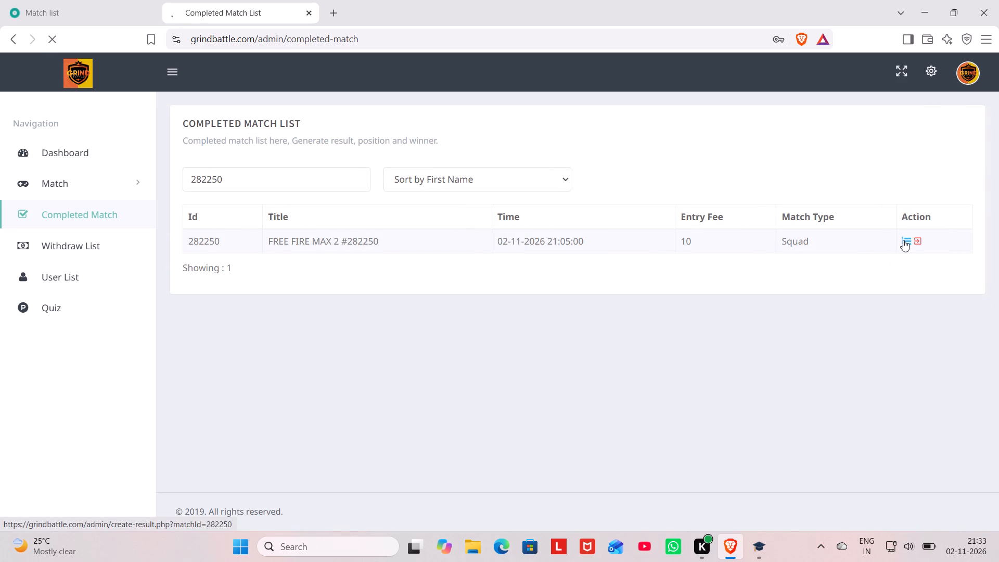
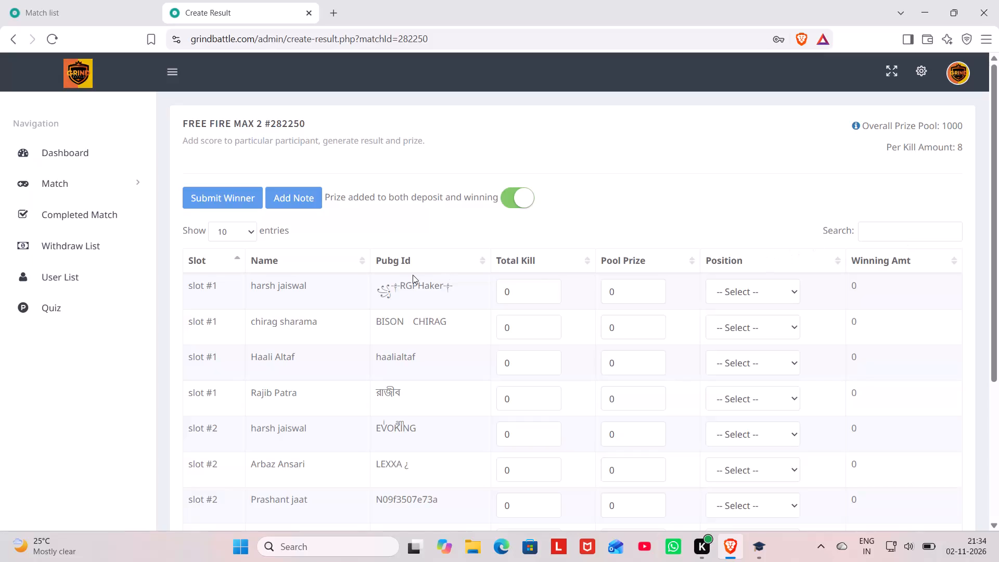
Show 50 participant entries per page in the result table for match 282250.
{"action": "left_click", "coordinate": [234, 226]}
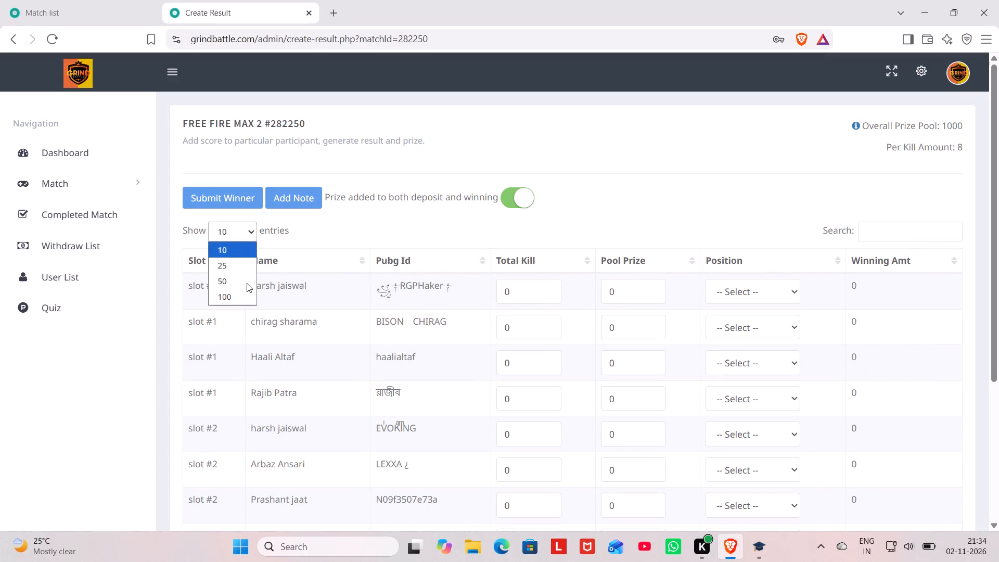
{"action": "left_click", "coordinate": [247, 283]}
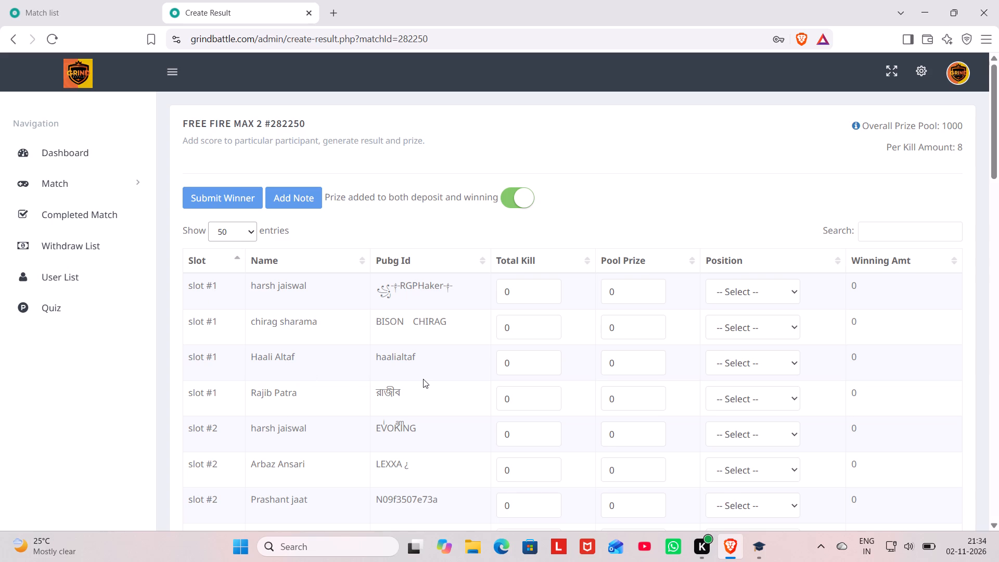
Enter 5 kills, a pool prize of 15 and position Winner for LUCIUSMALFOY in slot #6.
{"action": "scroll", "coordinate": [423, 379], "scroll_direction": "down", "scroll_amount": 3}
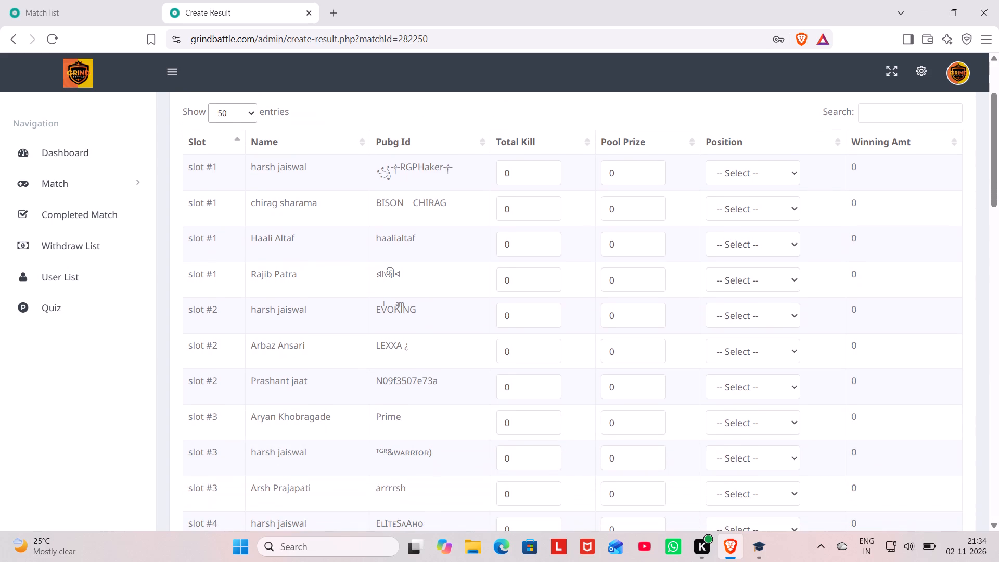
{"action": "scroll", "coordinate": [477, 493], "scroll_direction": "down", "scroll_amount": 5}
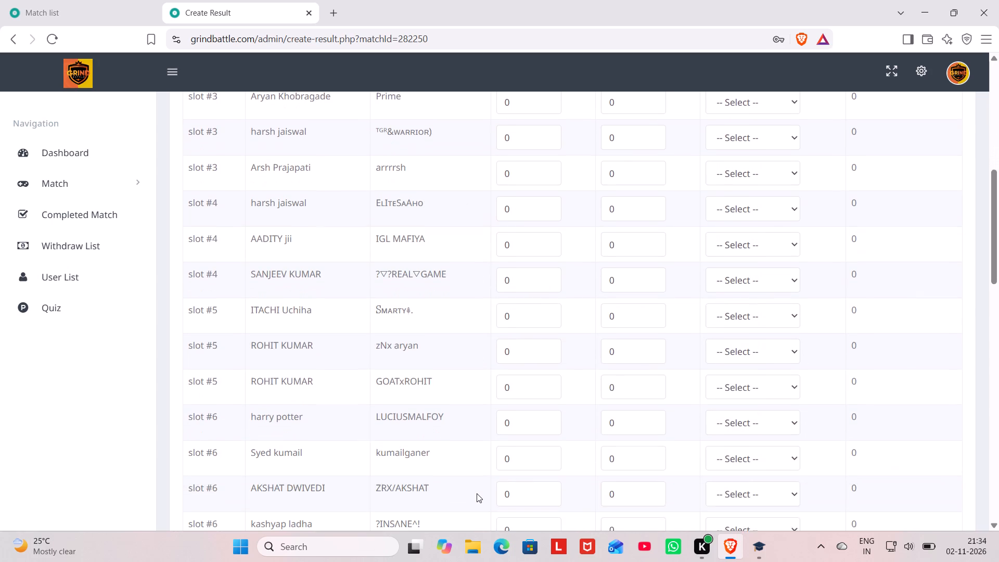
{"action": "scroll", "coordinate": [477, 493], "scroll_direction": "down", "scroll_amount": 3}
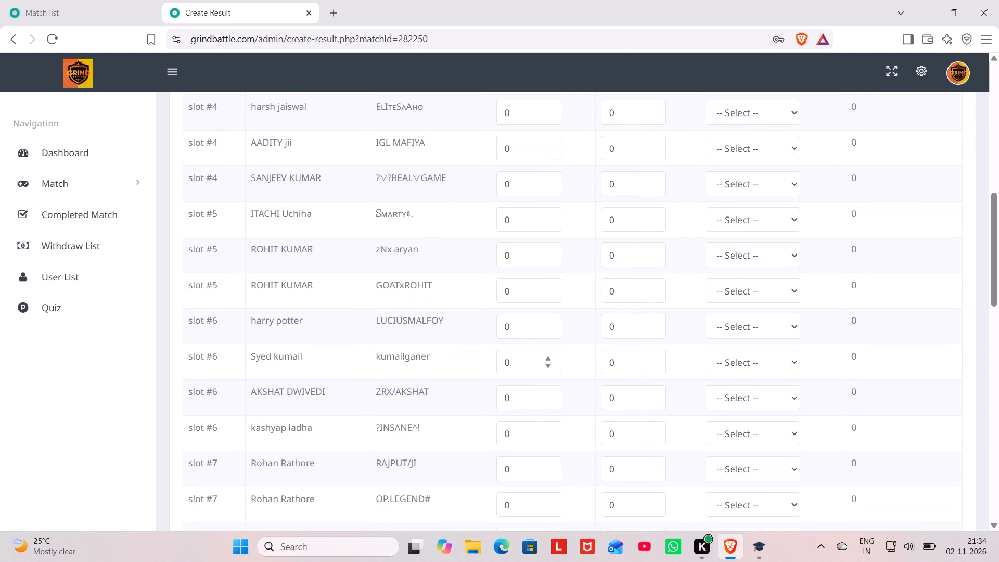
{"action": "left_click", "coordinate": [524, 327]}
{"action": "key", "text": "5"}
{"action": "key", "text": "Tab"}
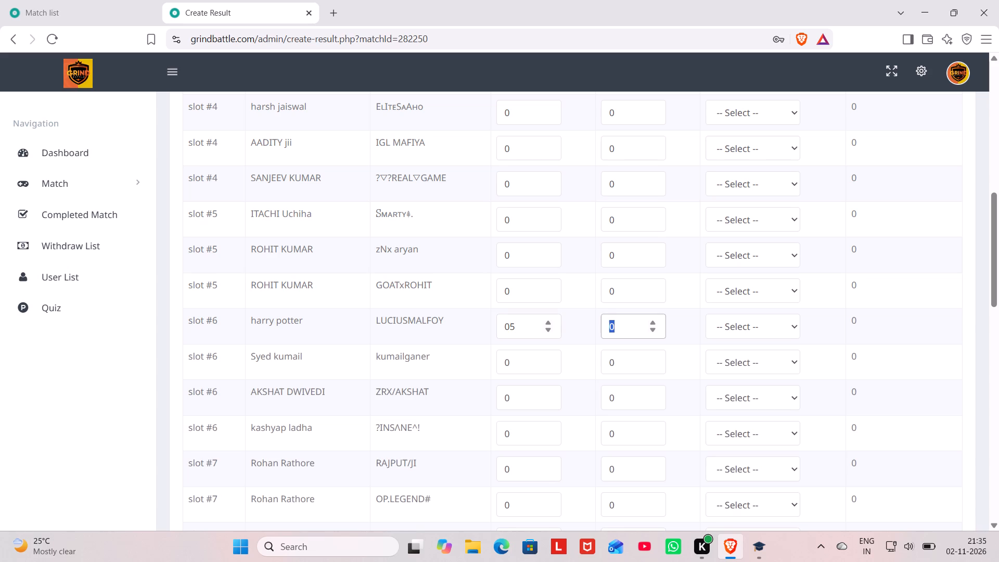
{"action": "type", "text": "15"}
{"action": "key", "text": "Tab"}
{"action": "key", "text": "Down"}
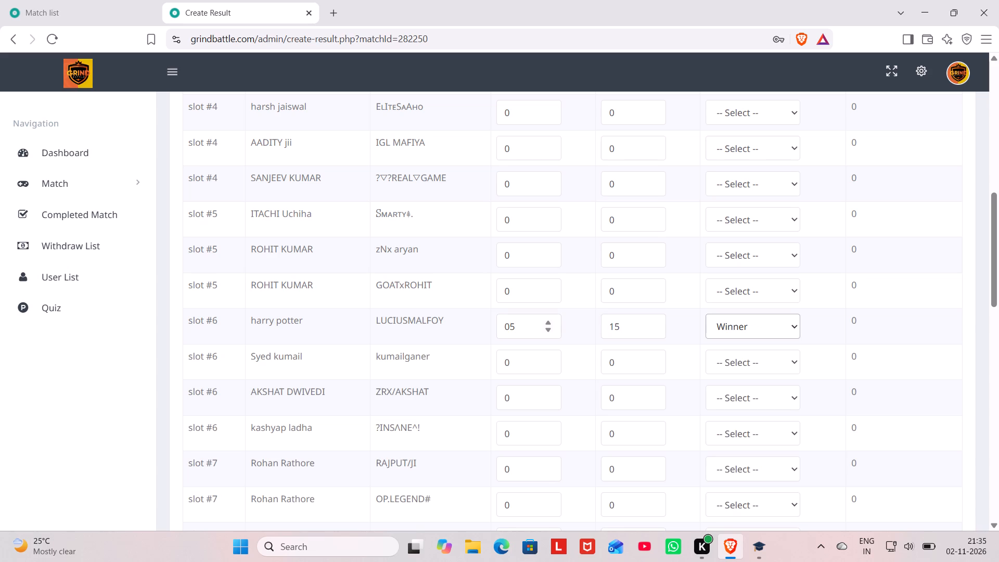
{"action": "key", "text": "Tab"}
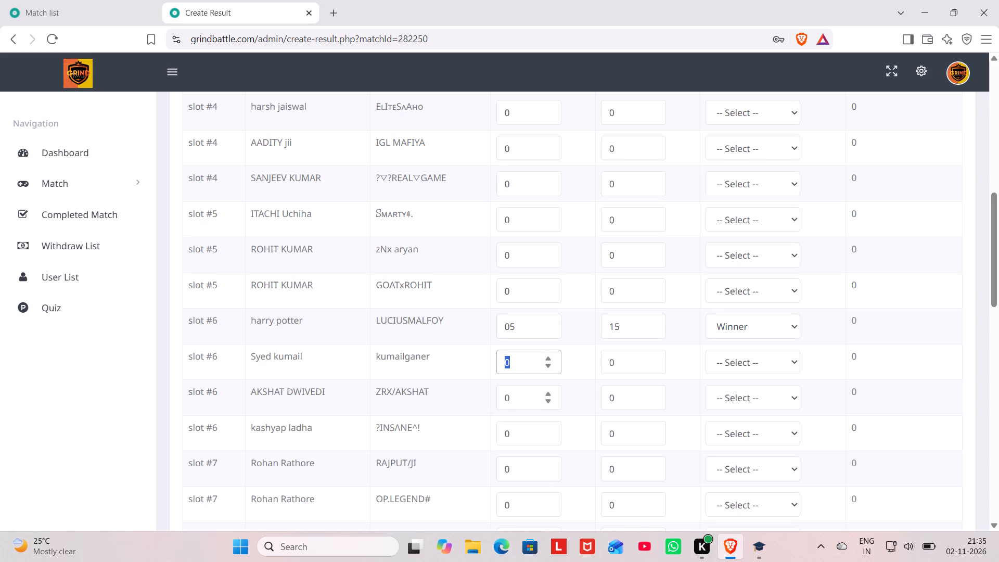
{"action": "left_click", "coordinate": [520, 404]}
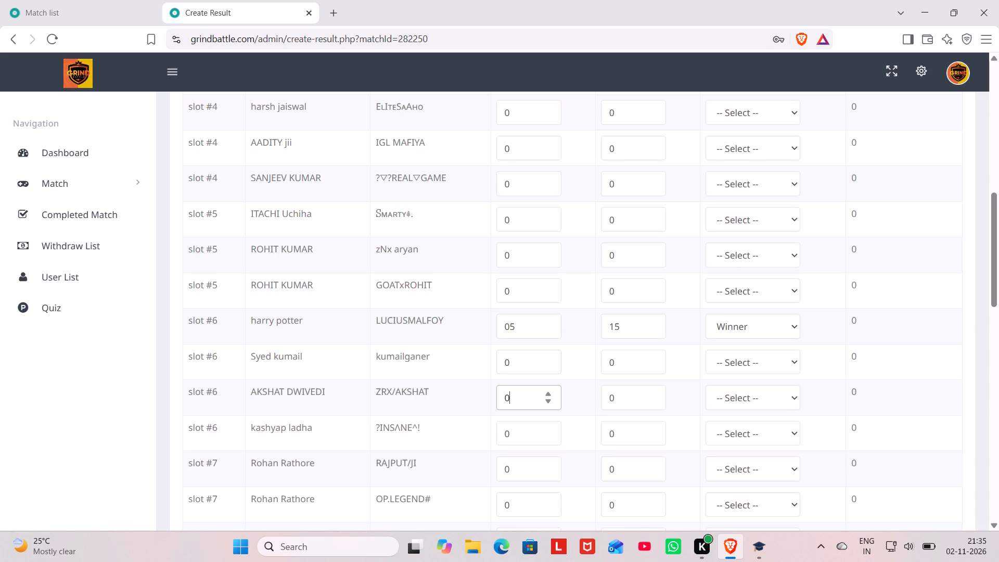
{"action": "key", "text": "4"}
{"action": "key", "text": "Tab"}
{"action": "type", "text": "15"}
{"action": "key", "text": "Tab"}
{"action": "key", "text": "Down"}
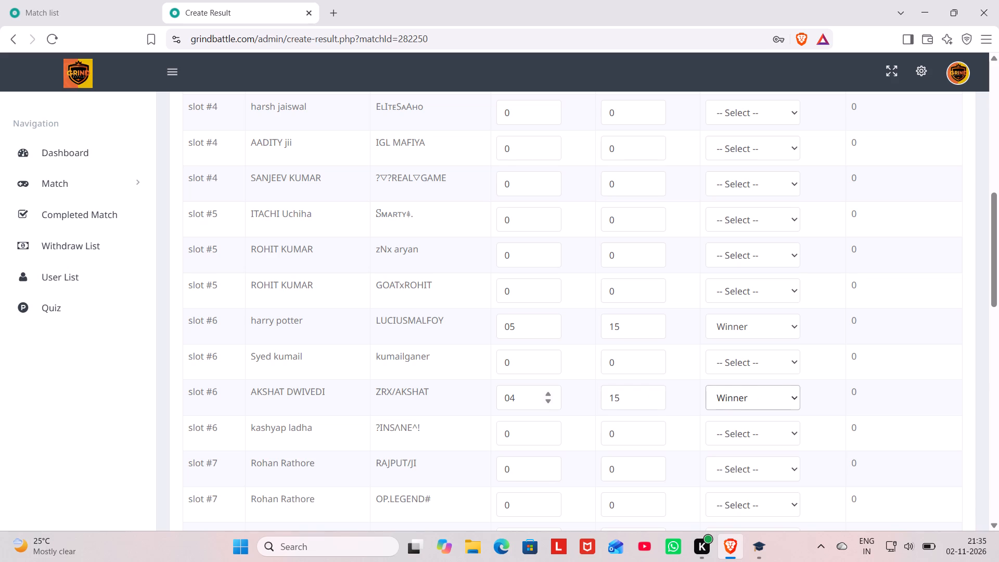
{"action": "key", "text": "Tab"}
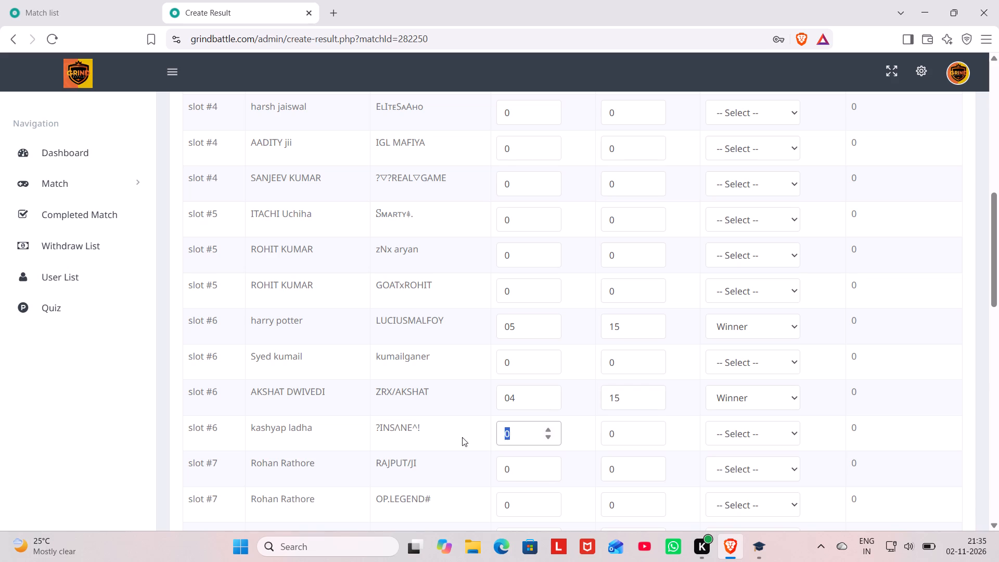
{"action": "left_click", "coordinate": [460, 438]}
Enter 4 kills, a pool prize of 15 and position Winner for S1 SUMIT in slot #8.
{"action": "scroll", "coordinate": [467, 425], "scroll_direction": "down", "scroll_amount": 2}
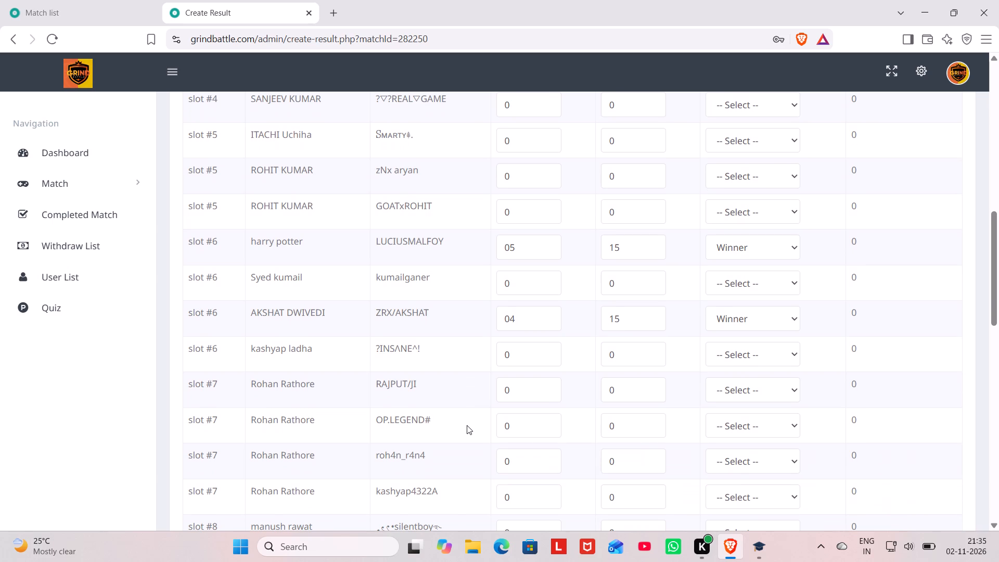
{"action": "scroll", "coordinate": [467, 425], "scroll_direction": "down", "scroll_amount": 3}
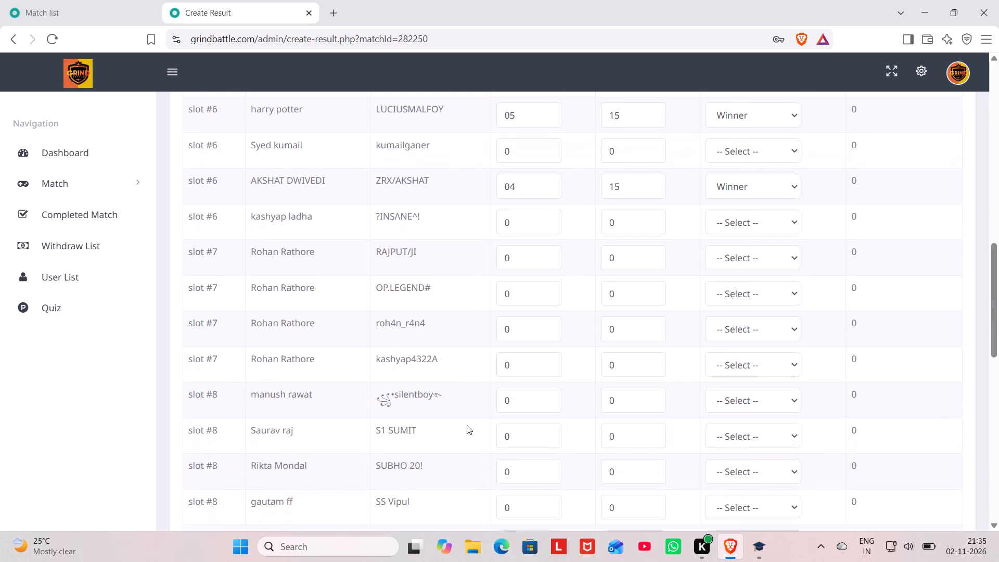
{"action": "left_click", "coordinate": [522, 441]}
{"action": "key", "text": "4"}
{"action": "key", "text": "Tab"}
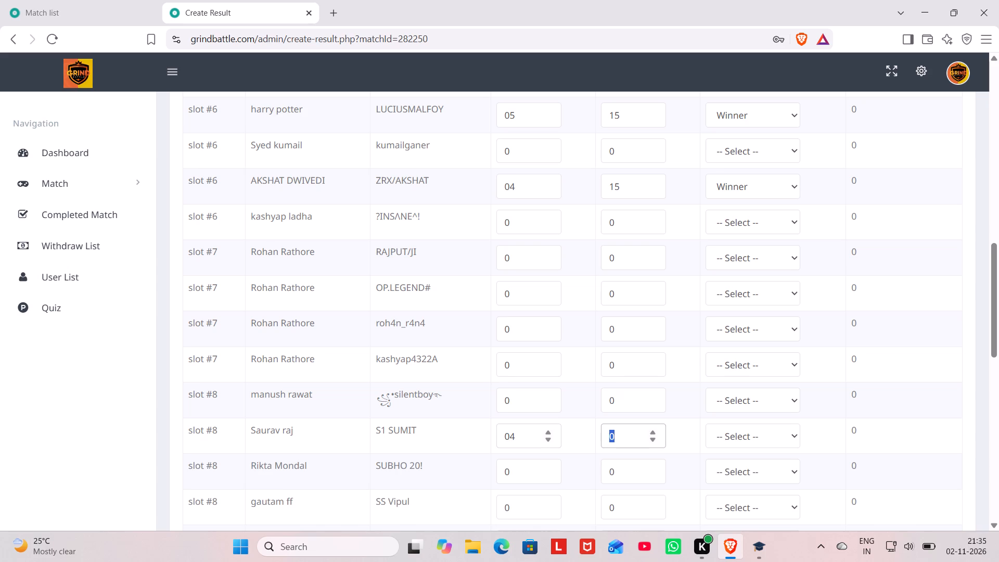
{"action": "type", "text": "15"}
{"action": "key", "text": "Tab"}
{"action": "key", "text": "Down"}
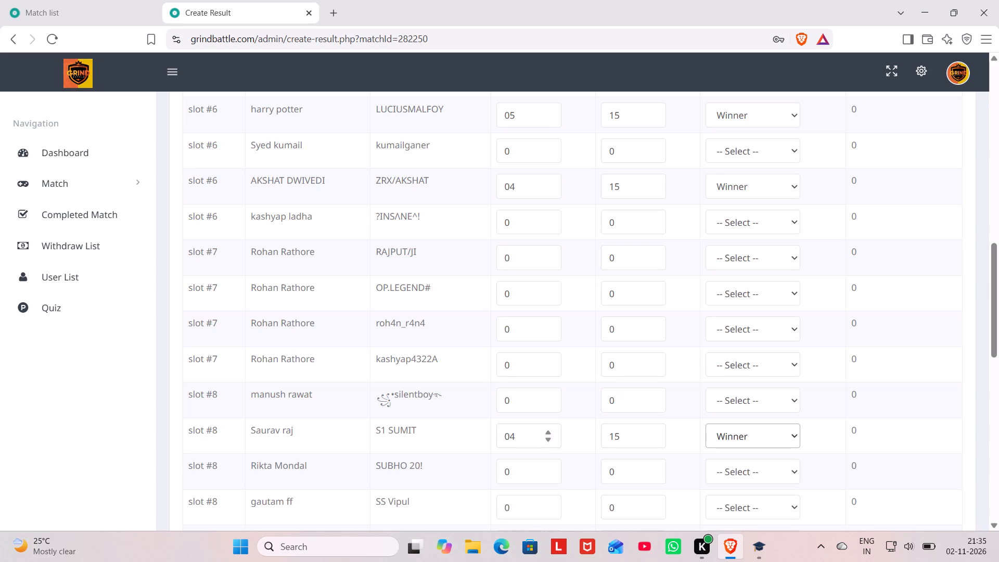
{"action": "key", "text": "Tab"}
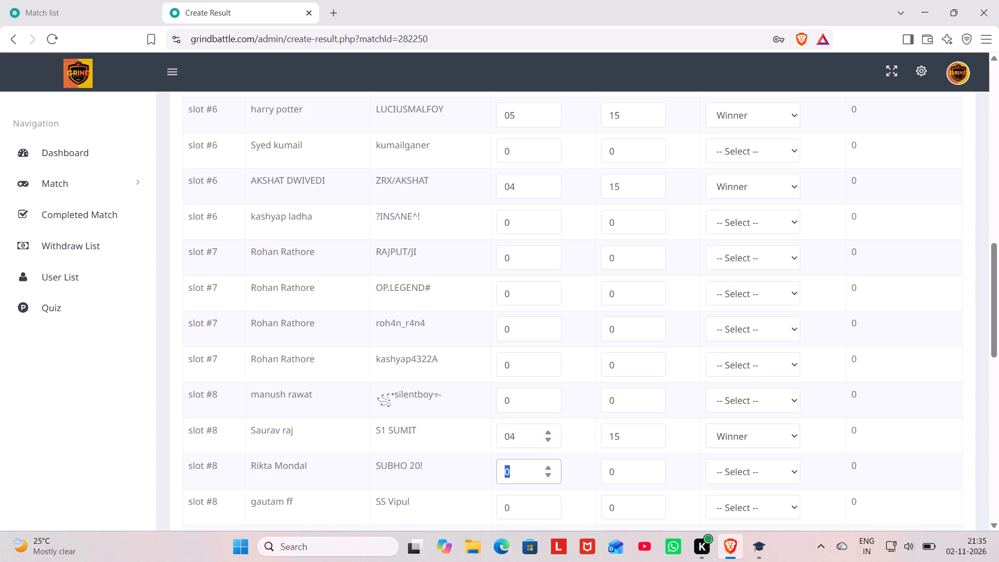
{"action": "key", "text": "0"}
{"action": "key", "text": "Tab"}
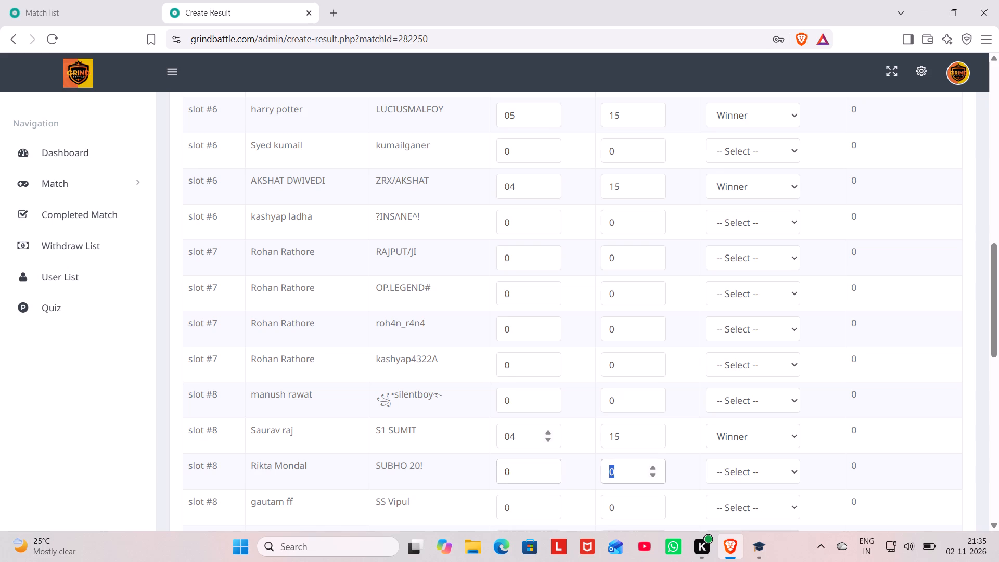
{"action": "type", "text": "15"}
{"action": "key", "text": "Tab"}
{"action": "key", "text": "Down"}
{"action": "key", "text": "Tab"}
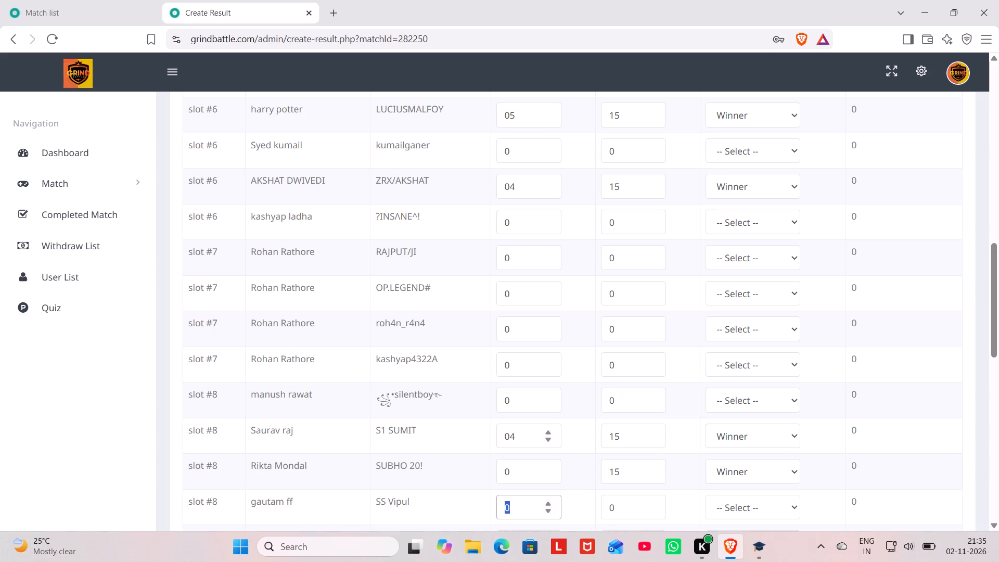
{"action": "left_click", "coordinate": [478, 427]}
{"action": "left_click", "coordinate": [533, 150]}
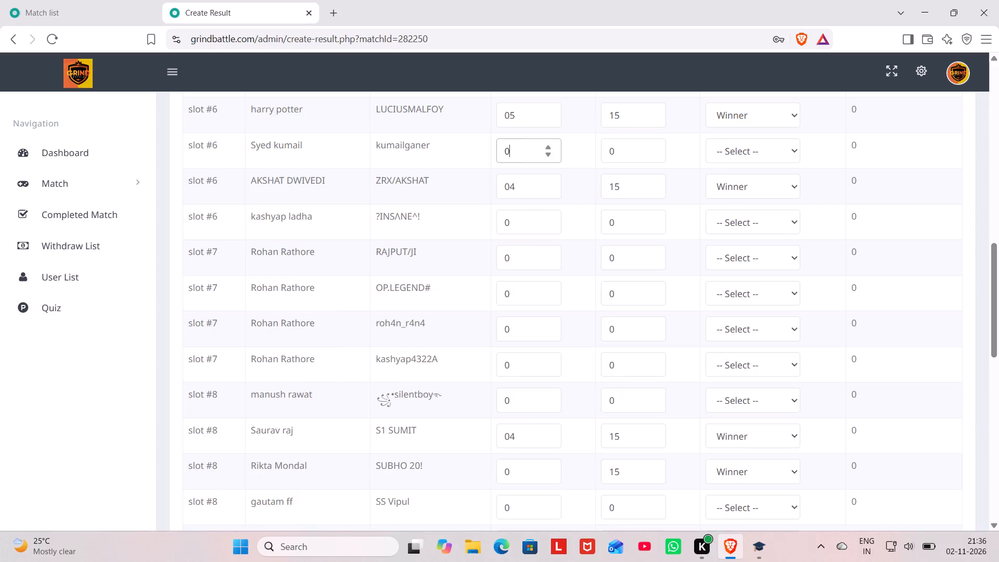
{"action": "key", "text": "4"}
{"action": "key", "text": "Tab"}
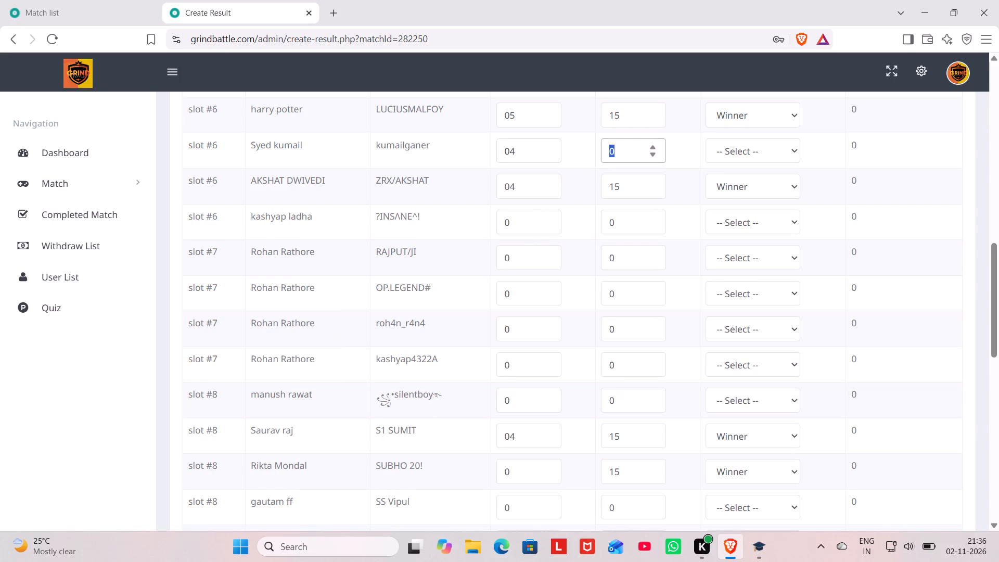
{"action": "left_click", "coordinate": [396, 213]}
Review the participant rows and entered scores through slot #12 and back to slot #1.
{"action": "scroll", "coordinate": [444, 279], "scroll_direction": "down", "scroll_amount": 4}
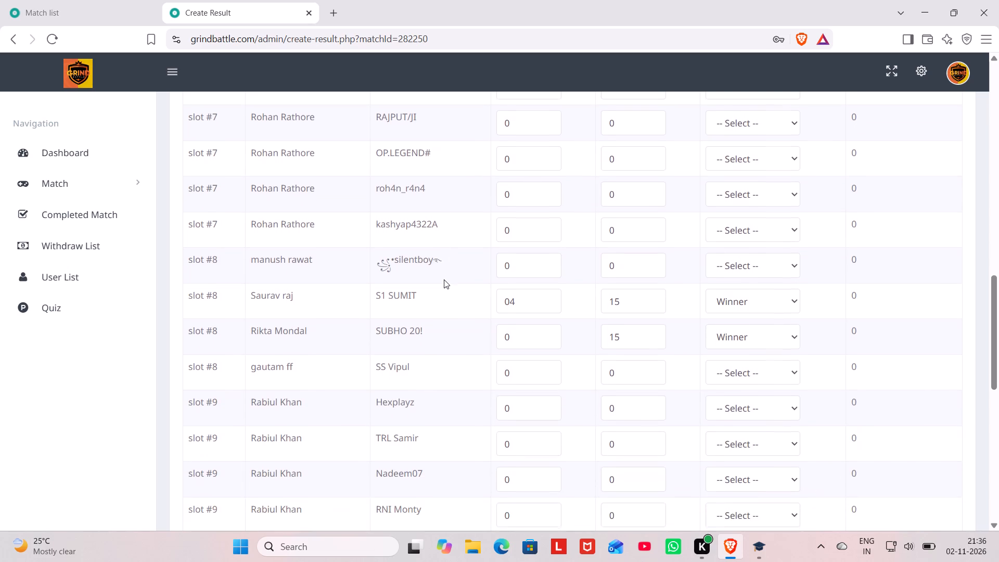
{"action": "scroll", "coordinate": [444, 279], "scroll_direction": "down", "scroll_amount": 3}
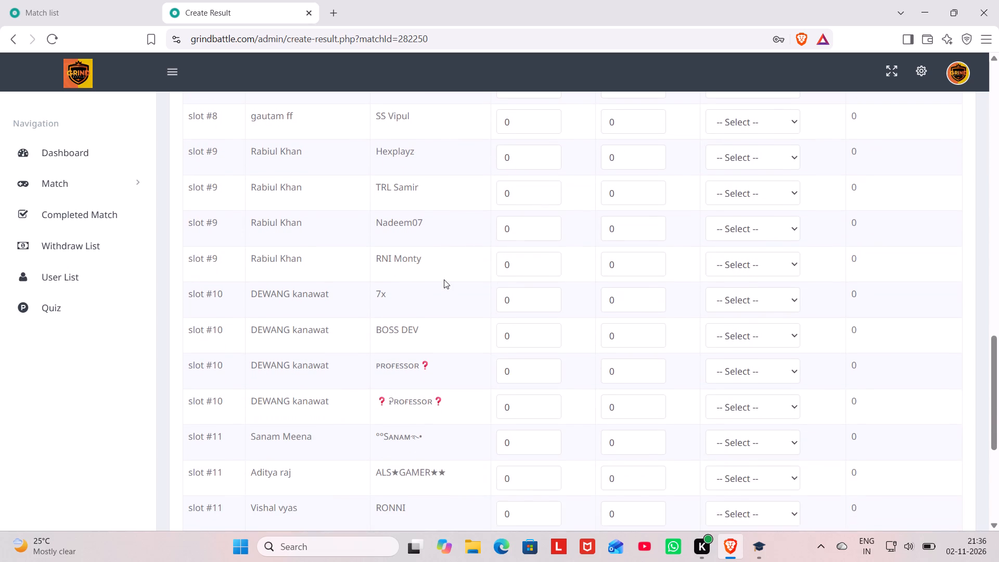
{"action": "scroll", "coordinate": [444, 279], "scroll_direction": "down", "scroll_amount": 5}
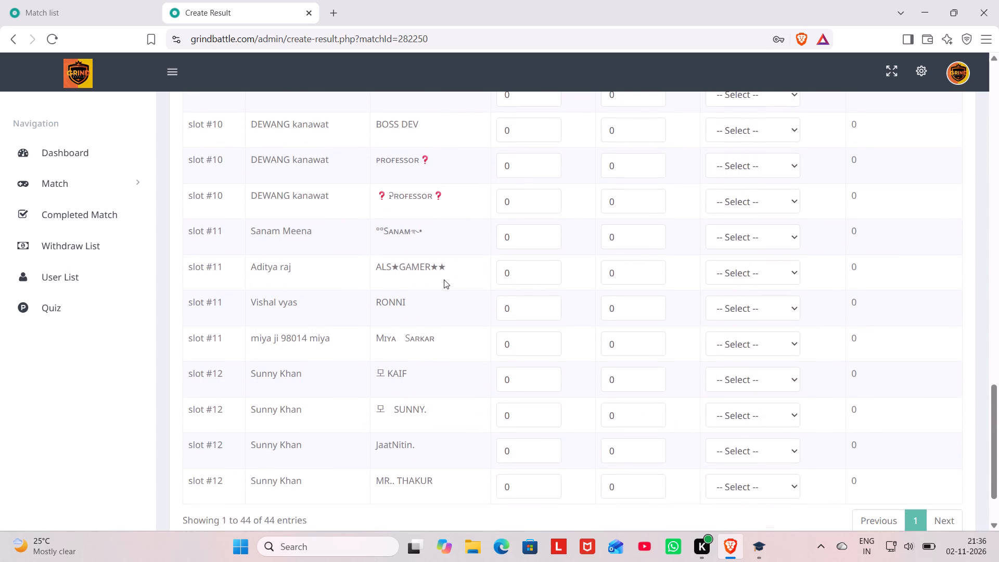
{"action": "scroll", "coordinate": [444, 279], "scroll_direction": "down", "scroll_amount": 1}
{"action": "scroll", "coordinate": [444, 279], "scroll_direction": "up", "scroll_amount": 7}
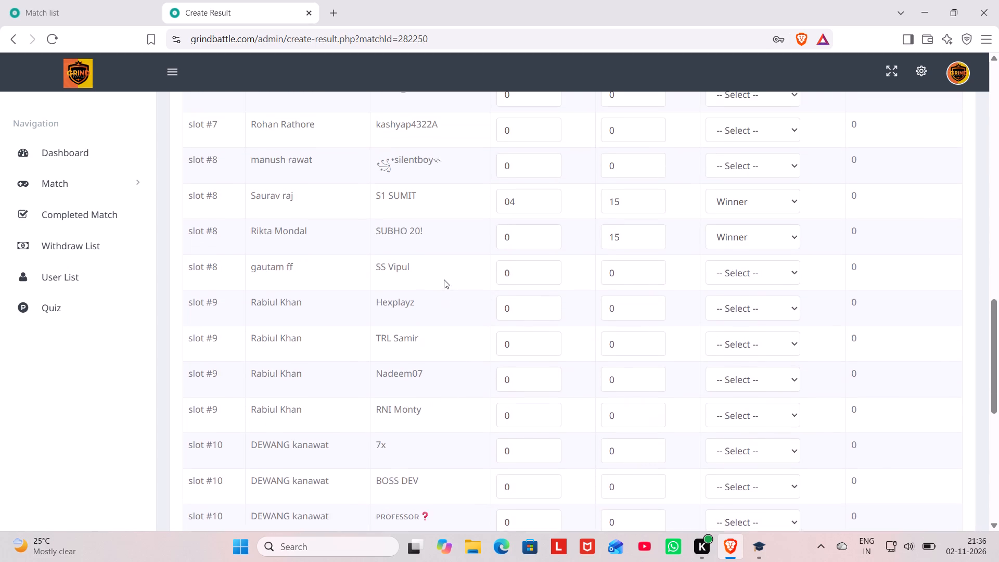
{"action": "scroll", "coordinate": [444, 279], "scroll_direction": "up", "scroll_amount": 5}
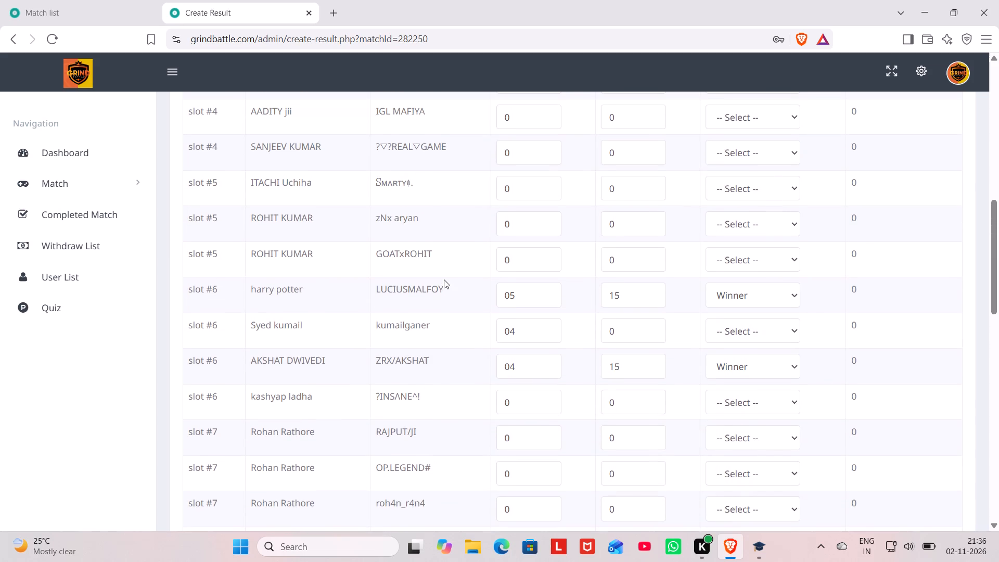
{"action": "scroll", "coordinate": [444, 279], "scroll_direction": "up", "scroll_amount": 2}
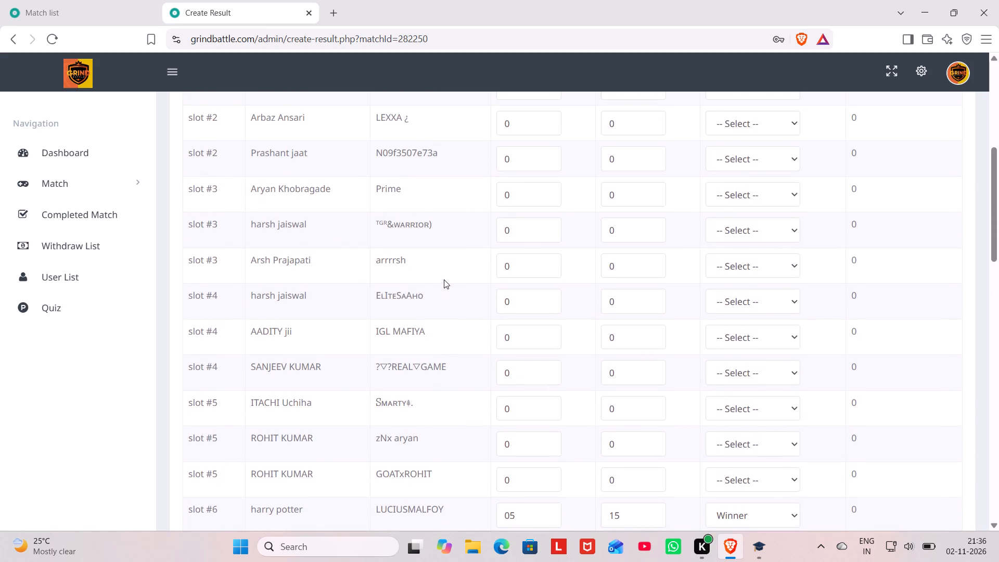
{"action": "scroll", "coordinate": [444, 279], "scroll_direction": "up", "scroll_amount": 6}
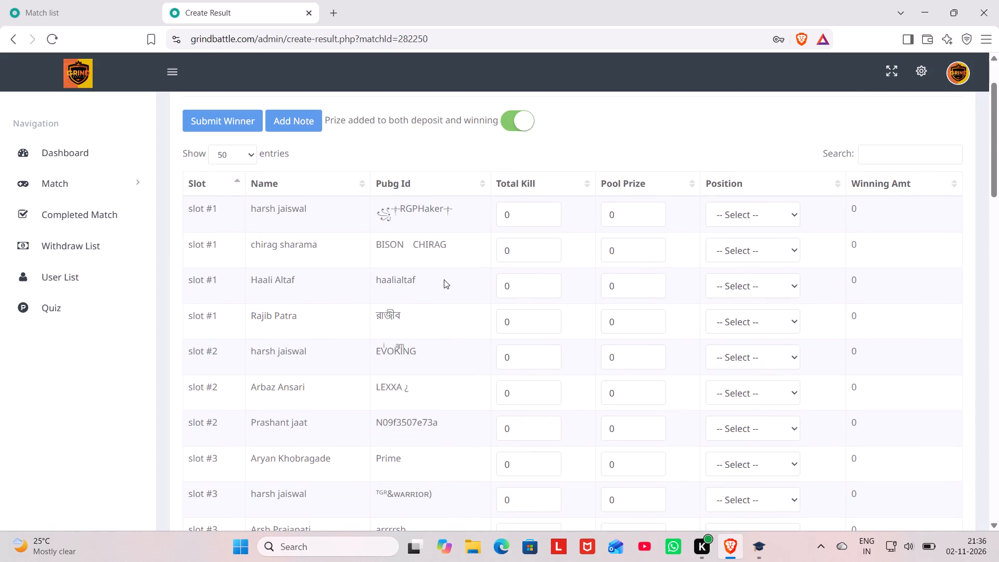
{"action": "scroll", "coordinate": [444, 279], "scroll_direction": "up", "scroll_amount": 1}
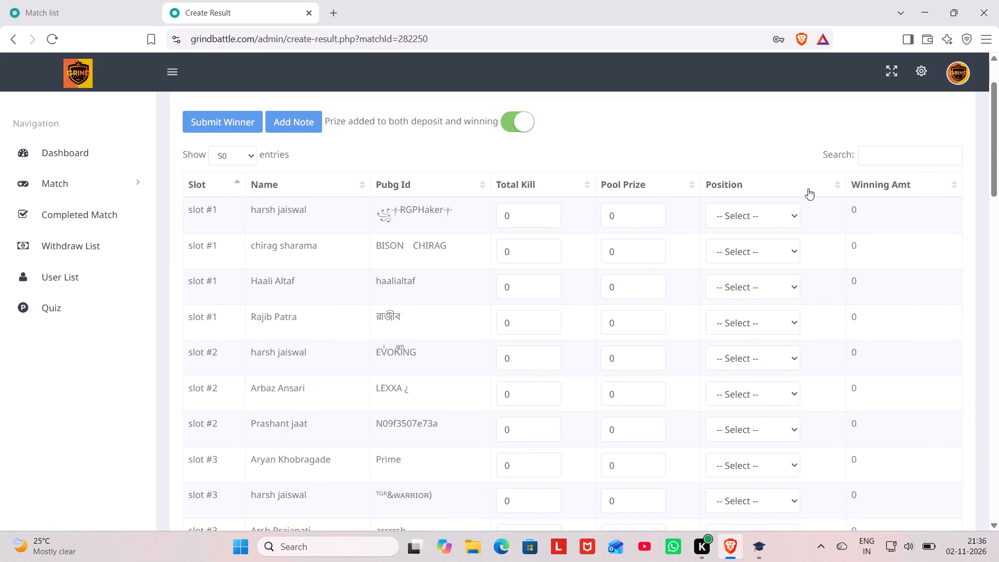
Search the participant list for "ad" and clear the search again.
{"action": "left_click", "coordinate": [873, 155]}
{"action": "type", "text": "ad"}
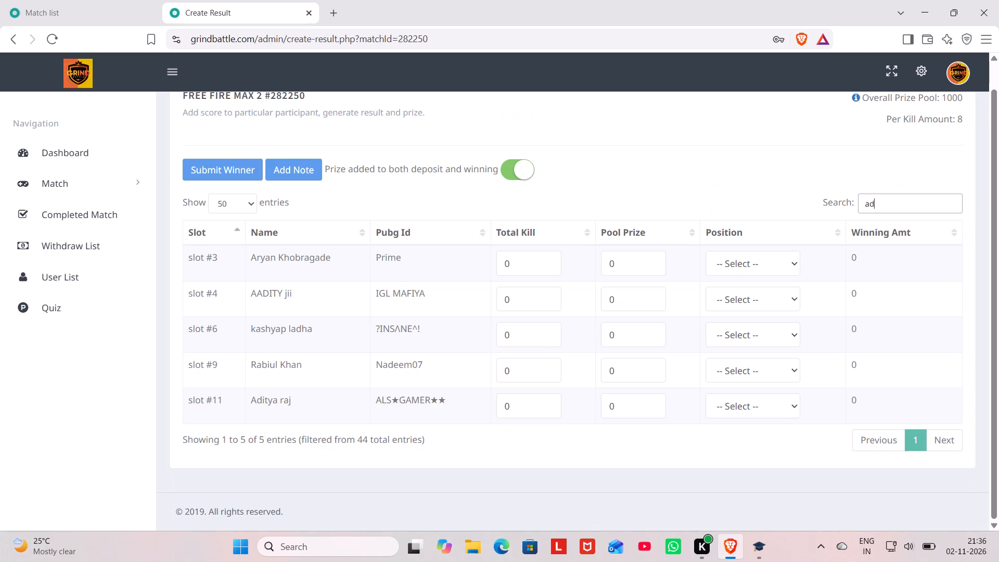
{"action": "key", "text": "BackSpace"}
{"action": "key", "text": "BackSpace"}
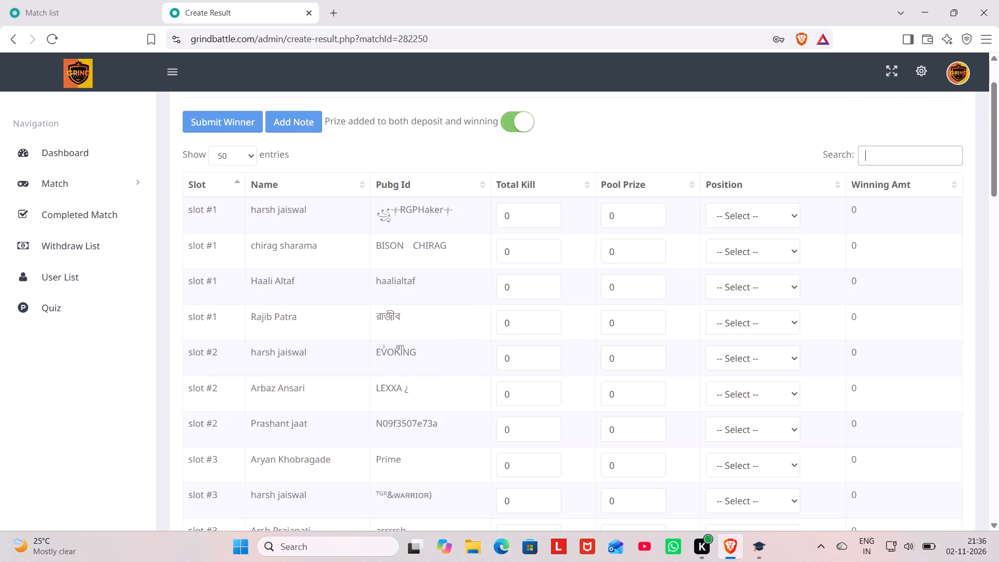
Examine the participant rows and their entered scores from slot #1 through slot #12.
{"action": "left_click", "coordinate": [457, 314]}
{"action": "scroll", "coordinate": [457, 314], "scroll_direction": "down", "scroll_amount": 1}
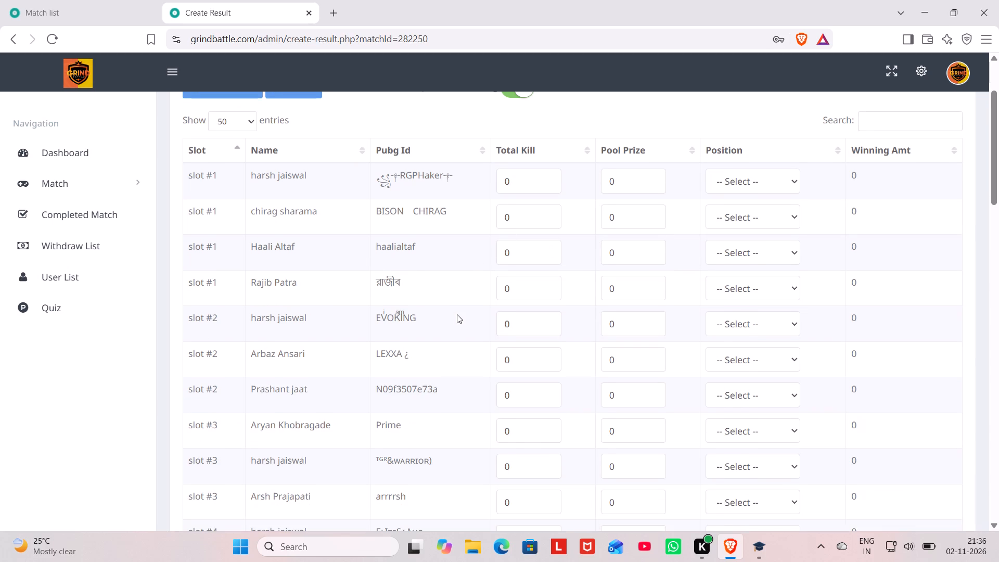
{"action": "scroll", "coordinate": [457, 314], "scroll_direction": "down", "scroll_amount": 4}
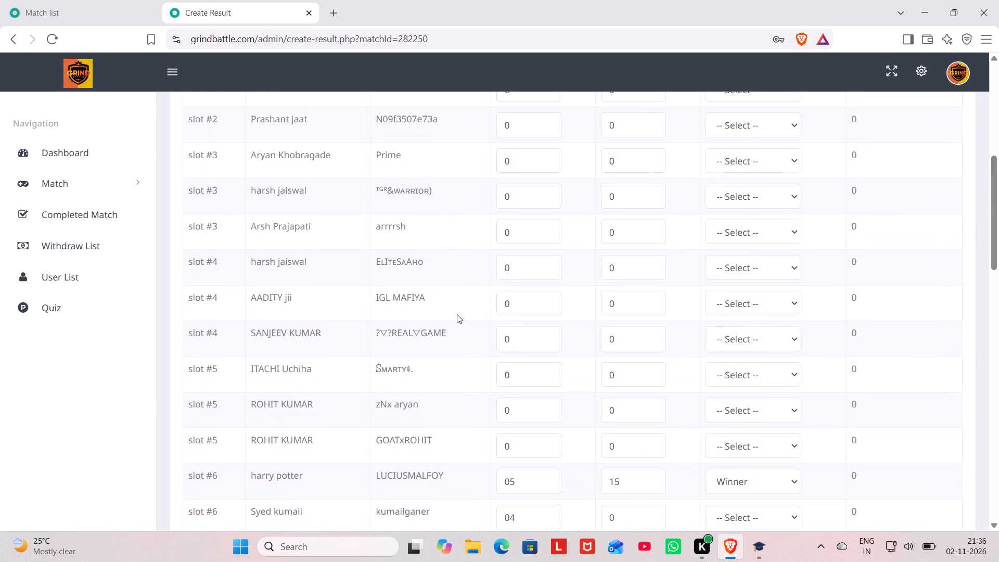
{"action": "scroll", "coordinate": [457, 314], "scroll_direction": "down", "scroll_amount": 3}
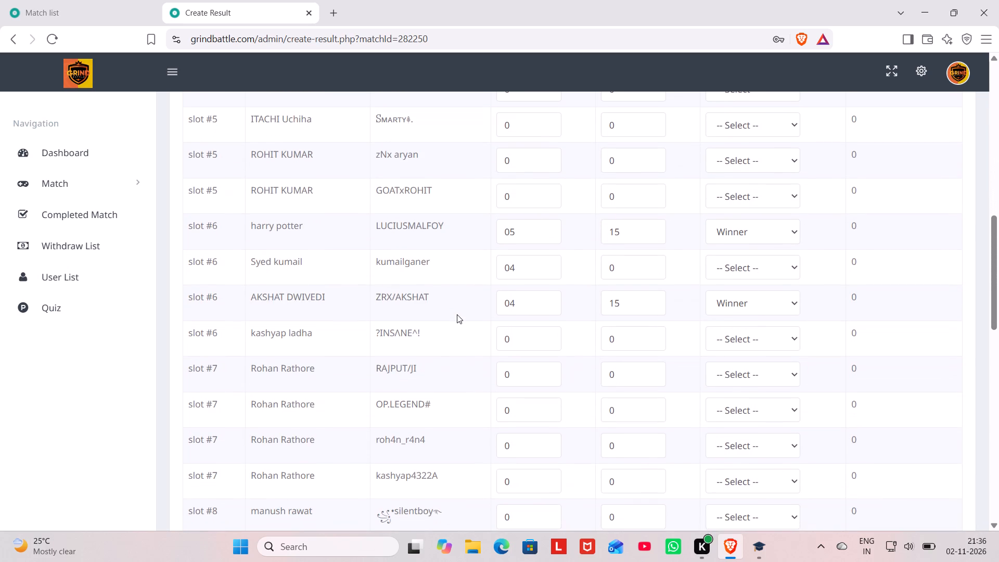
{"action": "scroll", "coordinate": [457, 314], "scroll_direction": "down", "scroll_amount": 4}
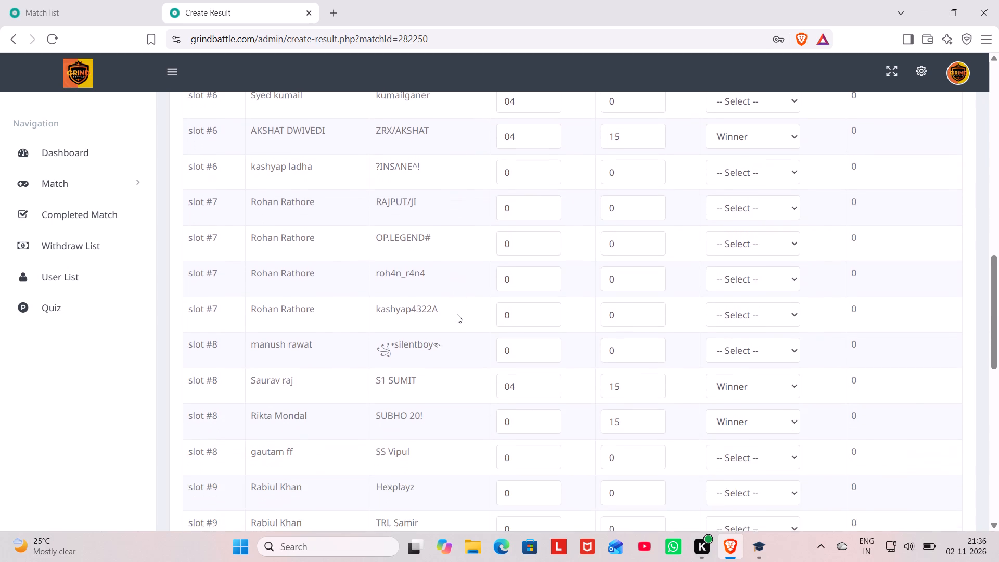
{"action": "scroll", "coordinate": [457, 314], "scroll_direction": "down", "scroll_amount": 3}
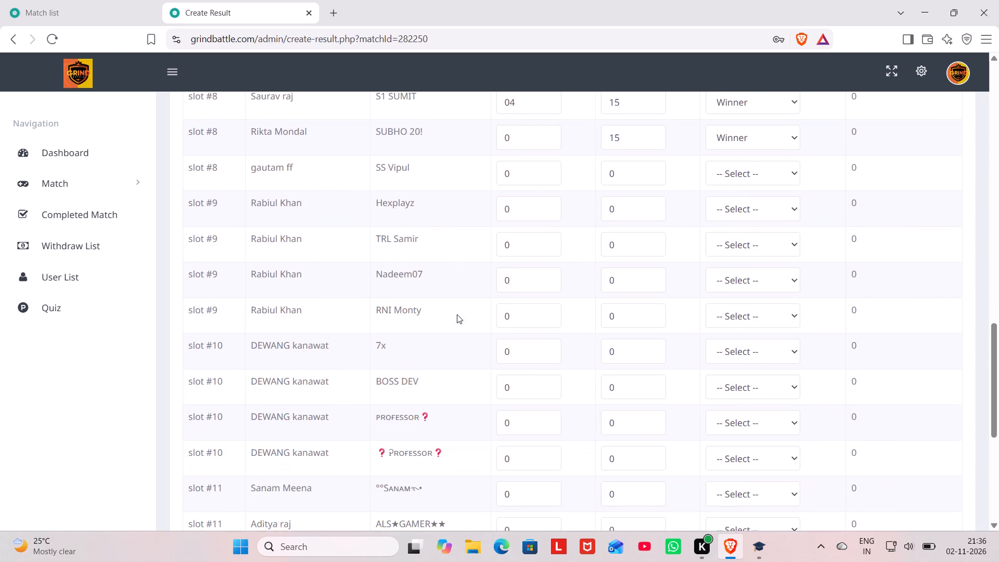
{"action": "scroll", "coordinate": [457, 314], "scroll_direction": "down", "scroll_amount": 4}
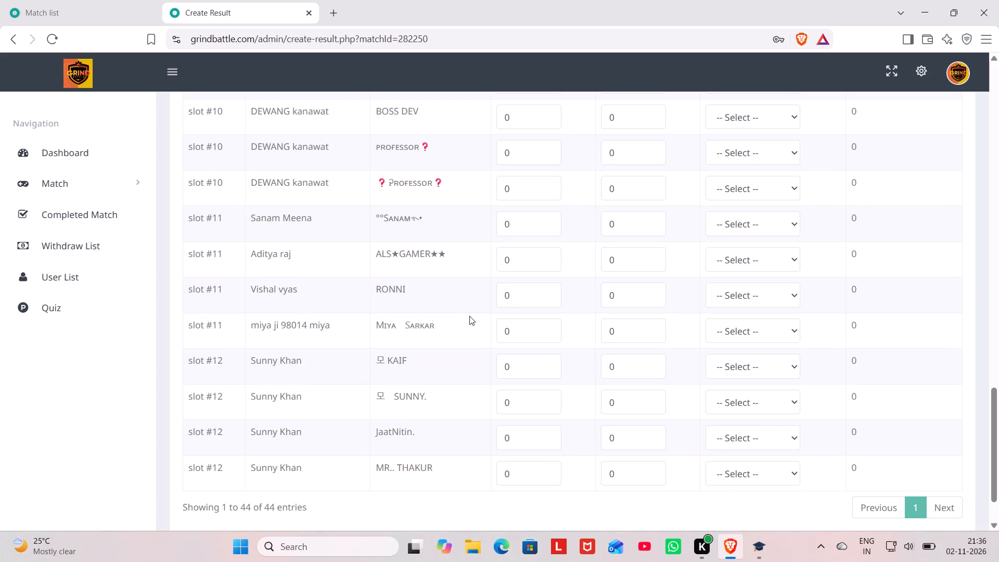
{"action": "scroll", "coordinate": [469, 316], "scroll_direction": "up", "scroll_amount": 4}
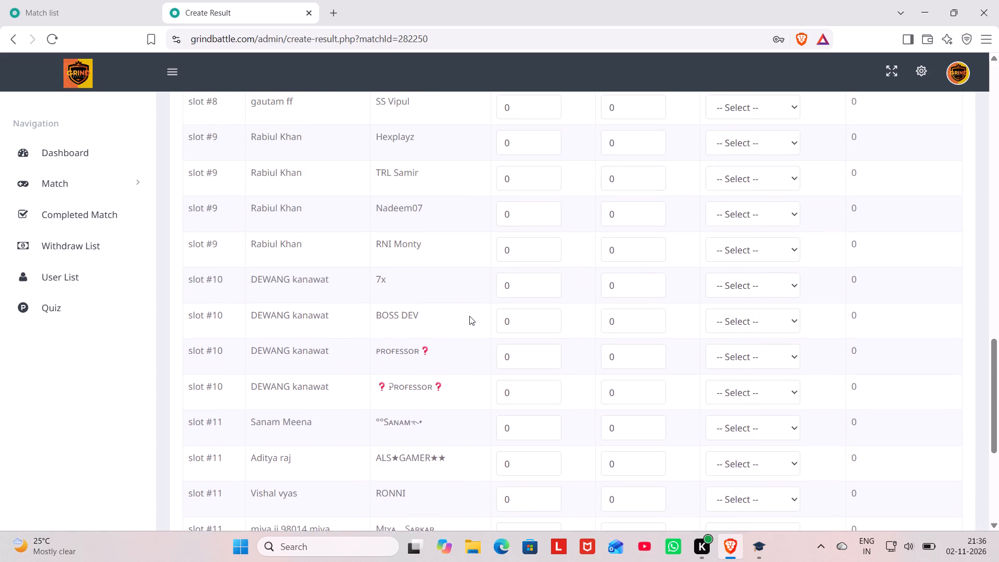
{"action": "scroll", "coordinate": [469, 316], "scroll_direction": "up", "scroll_amount": 5}
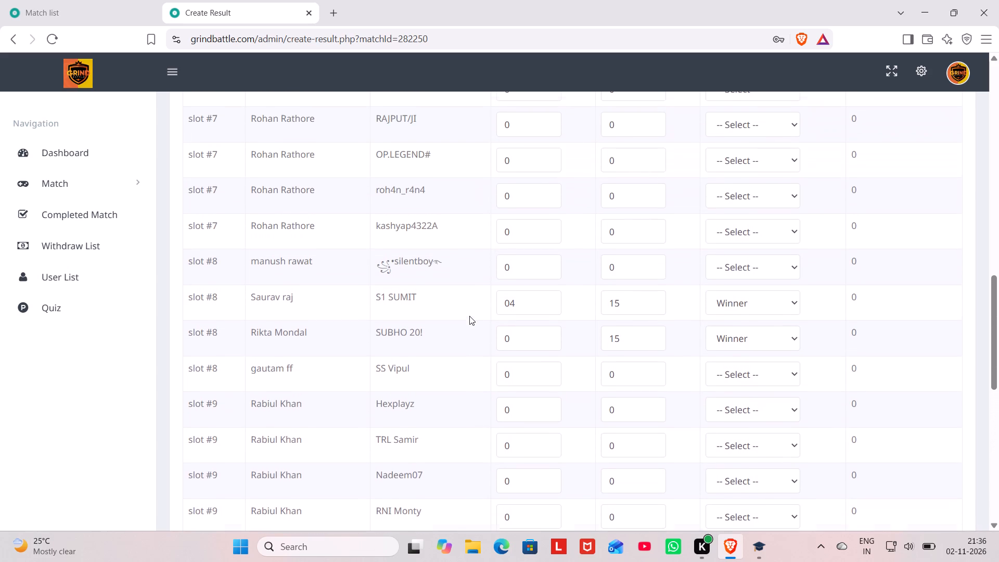
{"action": "scroll", "coordinate": [469, 316], "scroll_direction": "up", "scroll_amount": 5}
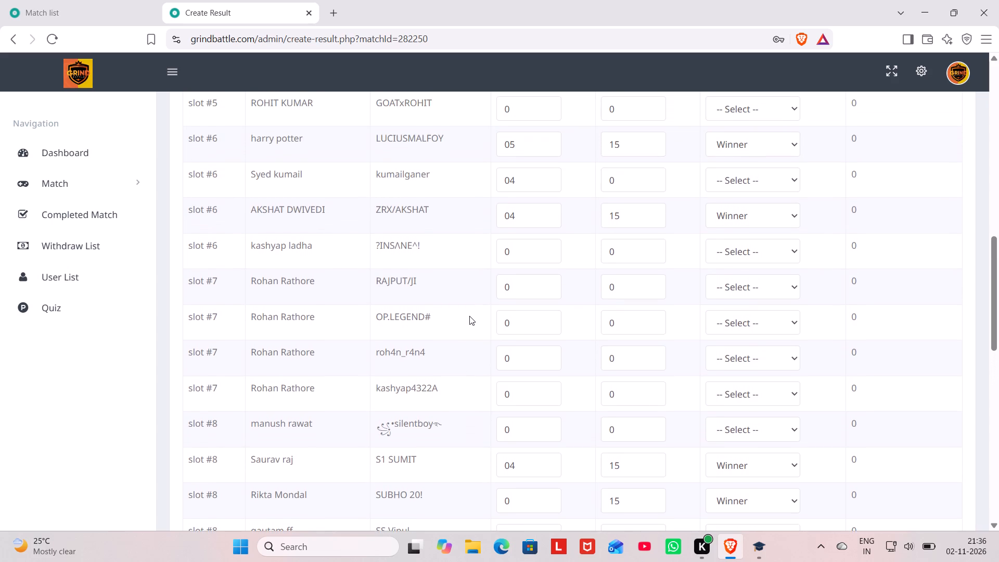
{"action": "scroll", "coordinate": [469, 316], "scroll_direction": "up", "scroll_amount": 4}
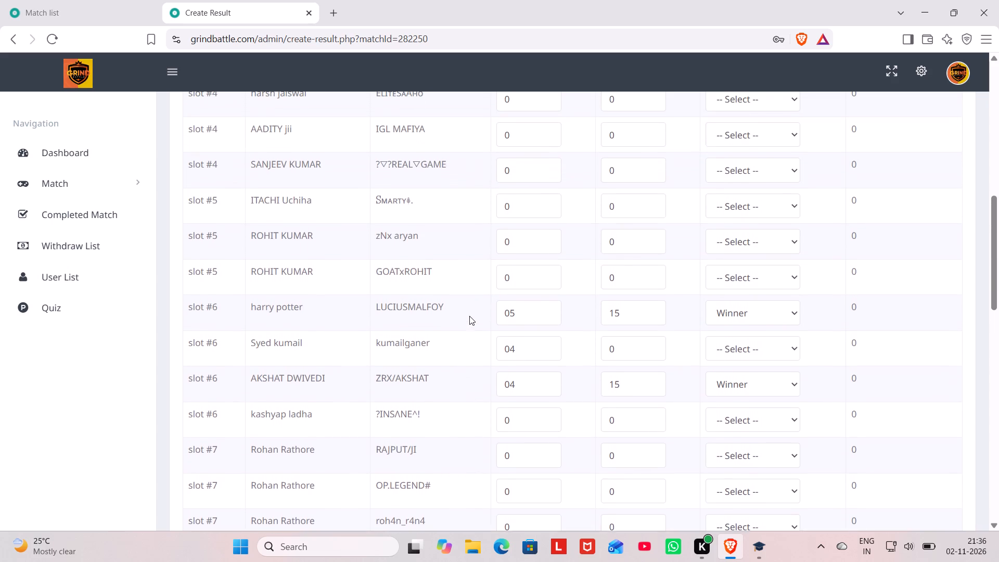
{"action": "scroll", "coordinate": [469, 316], "scroll_direction": "up", "scroll_amount": 1}
{"action": "left_click", "coordinate": [520, 305]}
{"action": "key", "text": "1"}
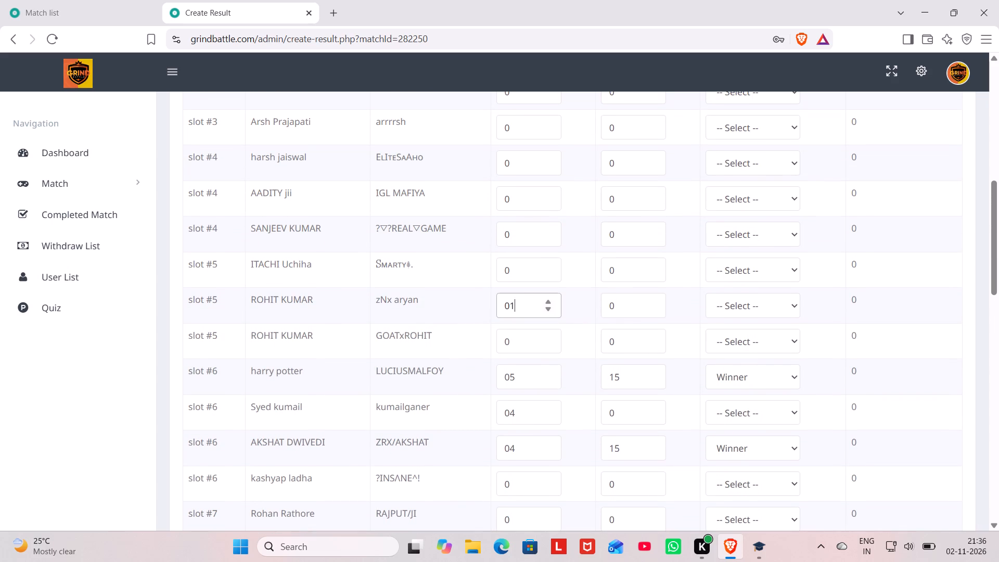
{"action": "key", "text": "Tab"}
{"action": "left_click", "coordinate": [403, 303]}
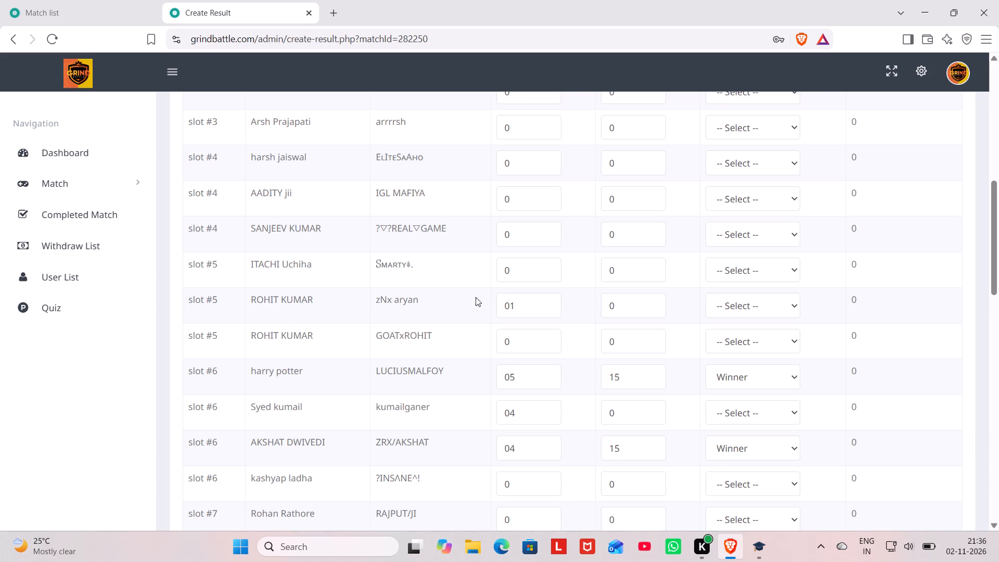
{"action": "left_click", "coordinate": [517, 272]}
{"action": "key", "text": "2"}
{"action": "key", "text": "Tab"}
{"action": "left_click", "coordinate": [368, 270]}
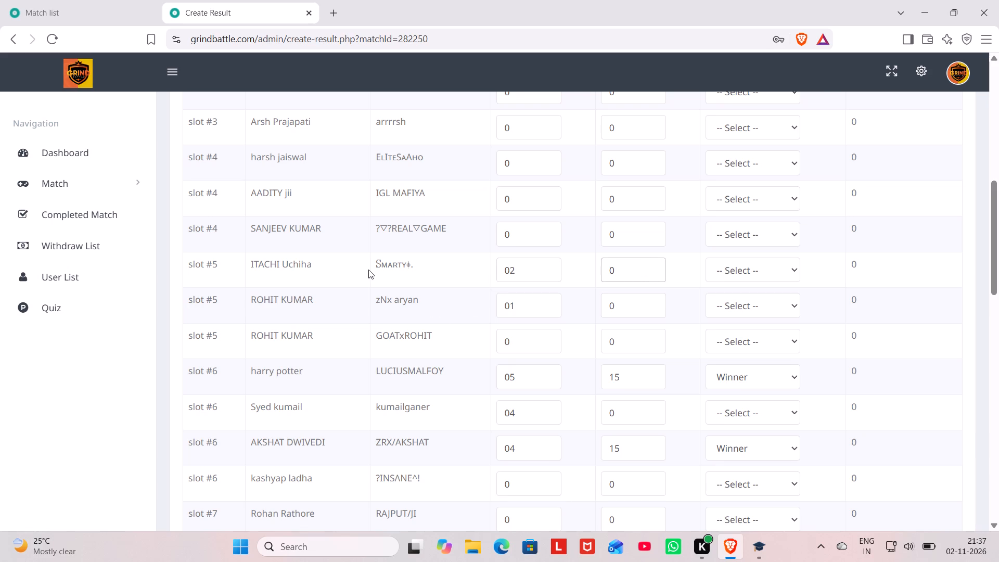
{"action": "scroll", "coordinate": [431, 288], "scroll_direction": "up", "scroll_amount": 5}
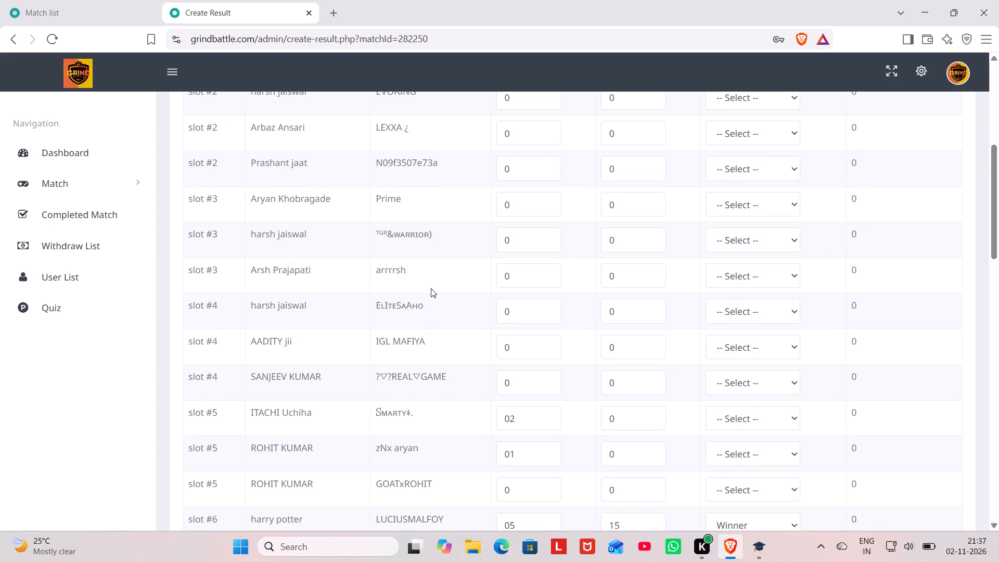
{"action": "scroll", "coordinate": [431, 288], "scroll_direction": "up", "scroll_amount": 2}
{"action": "scroll", "coordinate": [431, 288], "scroll_direction": "right", "scroll_amount": 1}
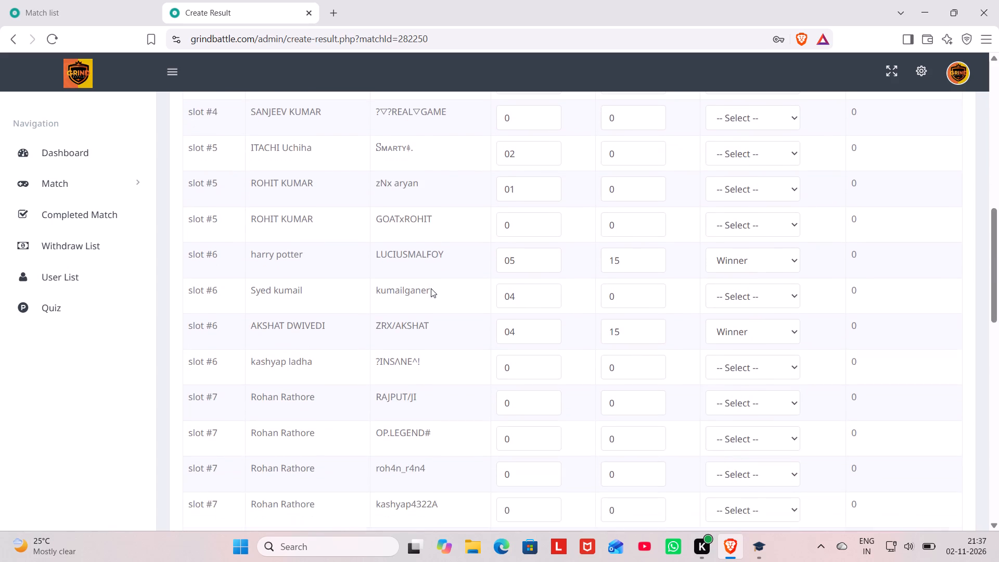
{"action": "scroll", "coordinate": [431, 287], "scroll_direction": "down", "scroll_amount": 5}
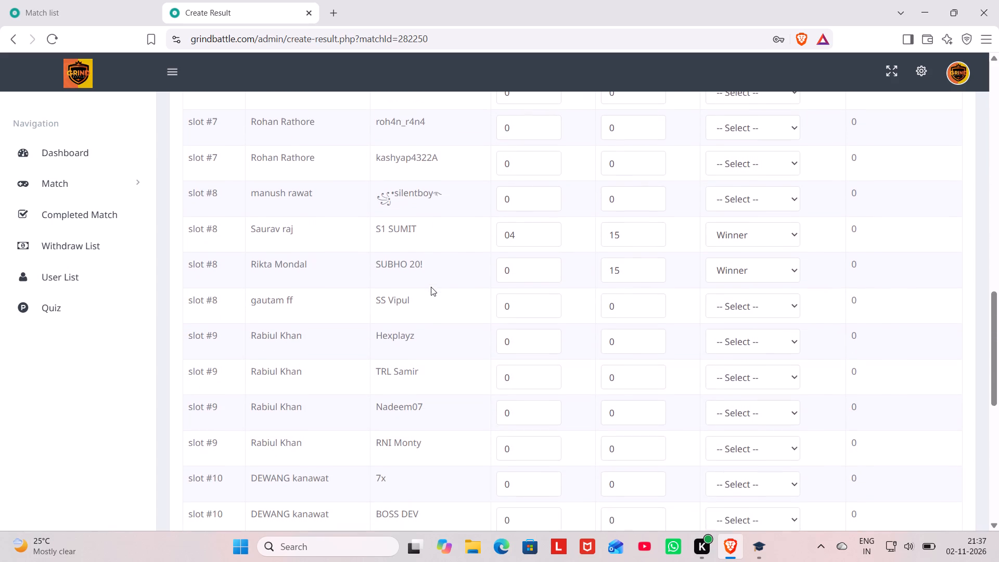
{"action": "left_click", "coordinate": [520, 187]}
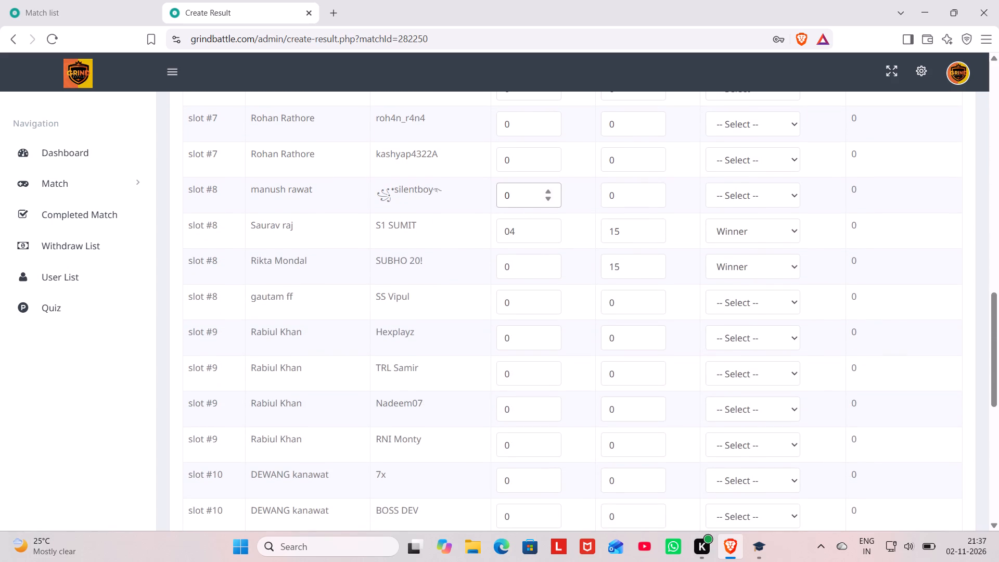
{"action": "key", "text": "1"}
{"action": "key", "text": "Tab"}
{"action": "left_click", "coordinate": [451, 239]}
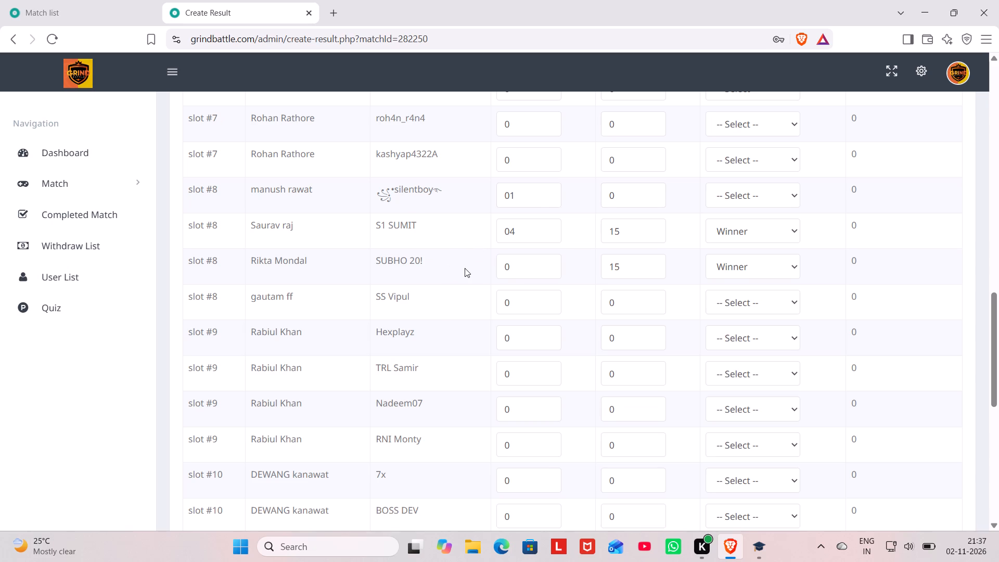
{"action": "scroll", "coordinate": [465, 268], "scroll_direction": "up", "scroll_amount": 4}
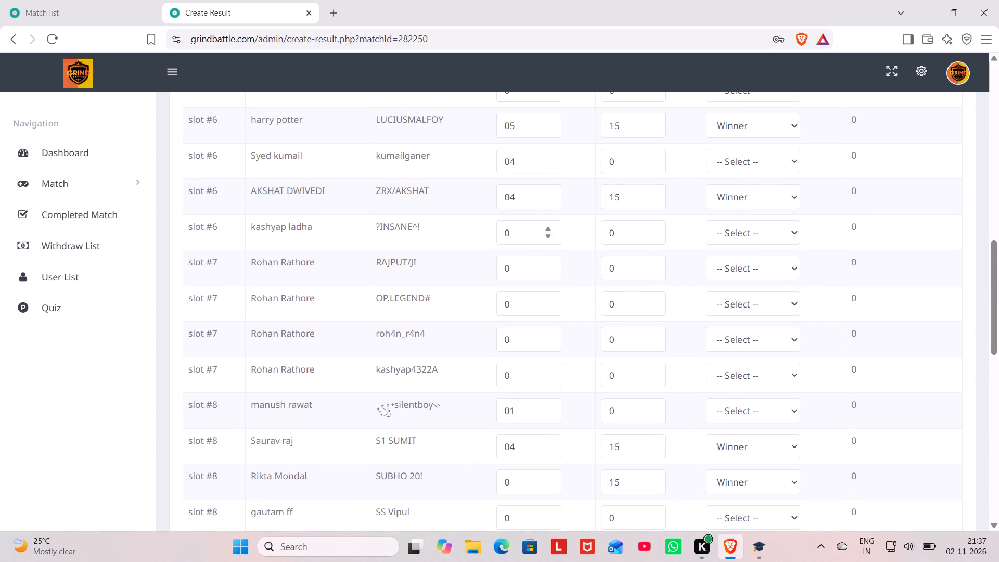
{"action": "left_click", "coordinate": [527, 232]}
{"action": "key", "text": "2"}
{"action": "key", "text": "Tab"}
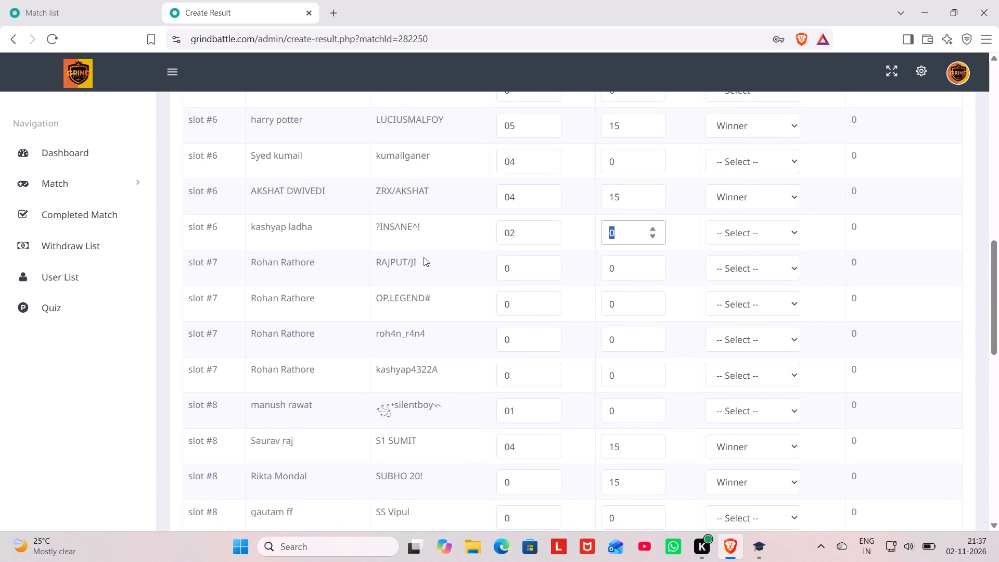
{"action": "left_click", "coordinate": [423, 257]}
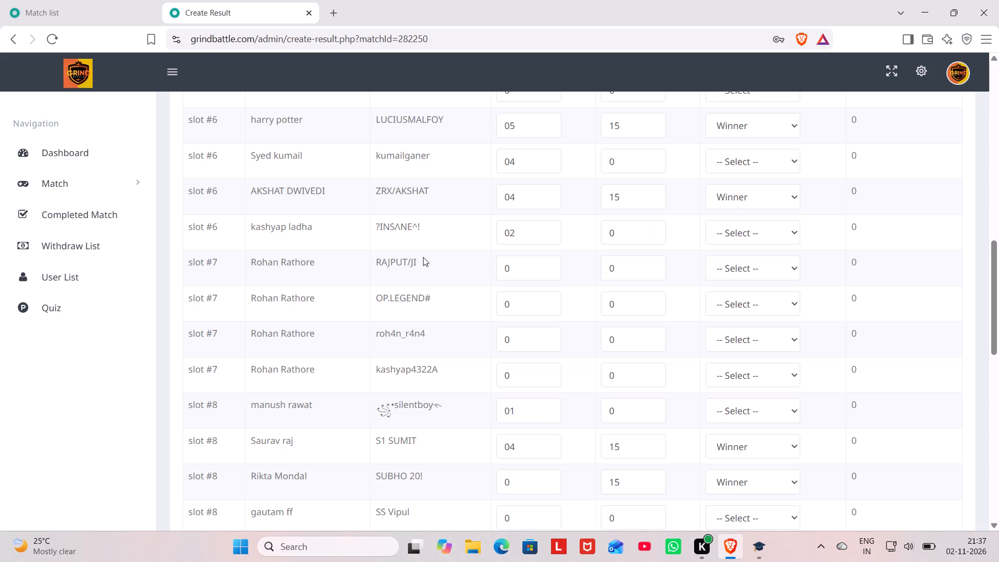
{"action": "left_click", "coordinate": [516, 272]}
{"action": "key", "text": "1"}
{"action": "key", "text": "Tab"}
{"action": "left_click", "coordinate": [515, 300]}
{"action": "key", "text": "2"}
{"action": "key", "text": "Tab"}
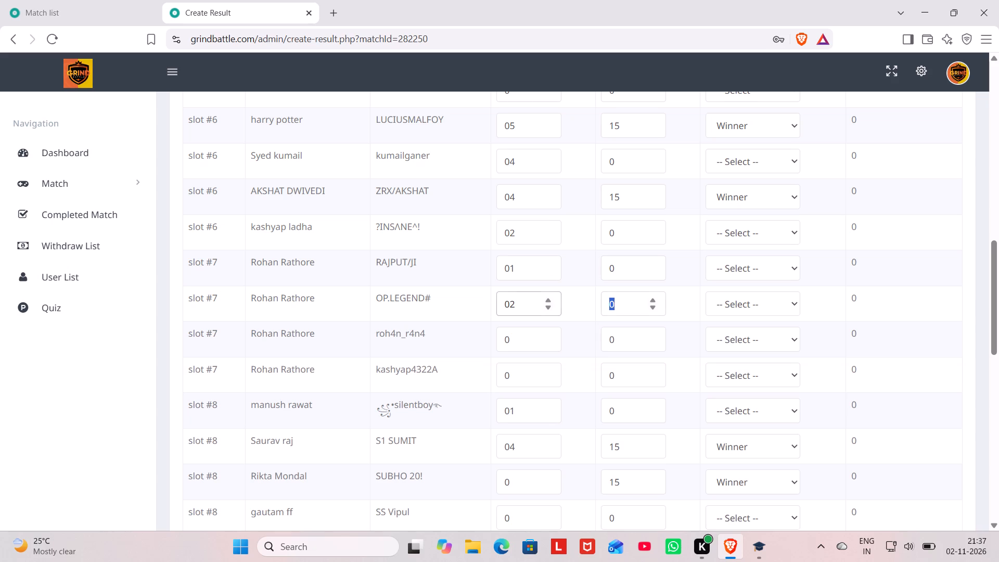
{"action": "left_click", "coordinate": [438, 305]}
Set the total kills to 1 for RNI Monty in slot #9.
{"action": "scroll", "coordinate": [469, 319], "scroll_direction": "down", "scroll_amount": 1}
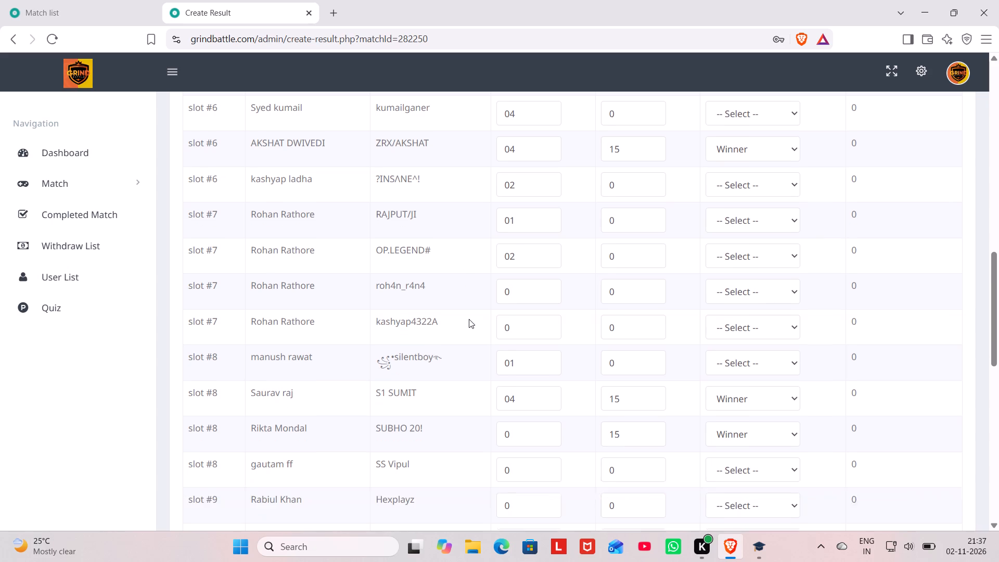
{"action": "scroll", "coordinate": [469, 319], "scroll_direction": "down", "scroll_amount": 3}
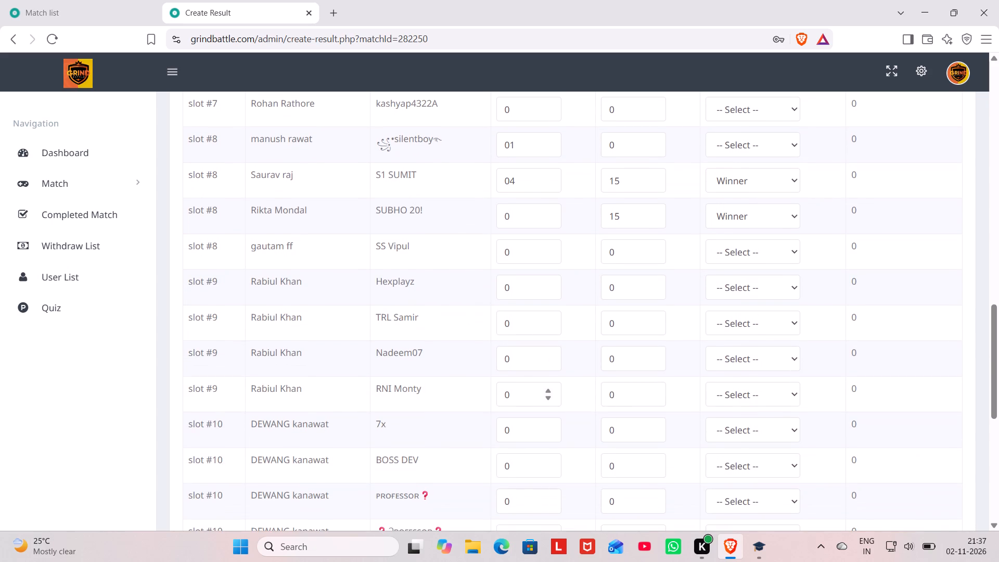
{"action": "left_click", "coordinate": [517, 391]}
{"action": "key", "text": "1"}
{"action": "key", "text": "Tab"}
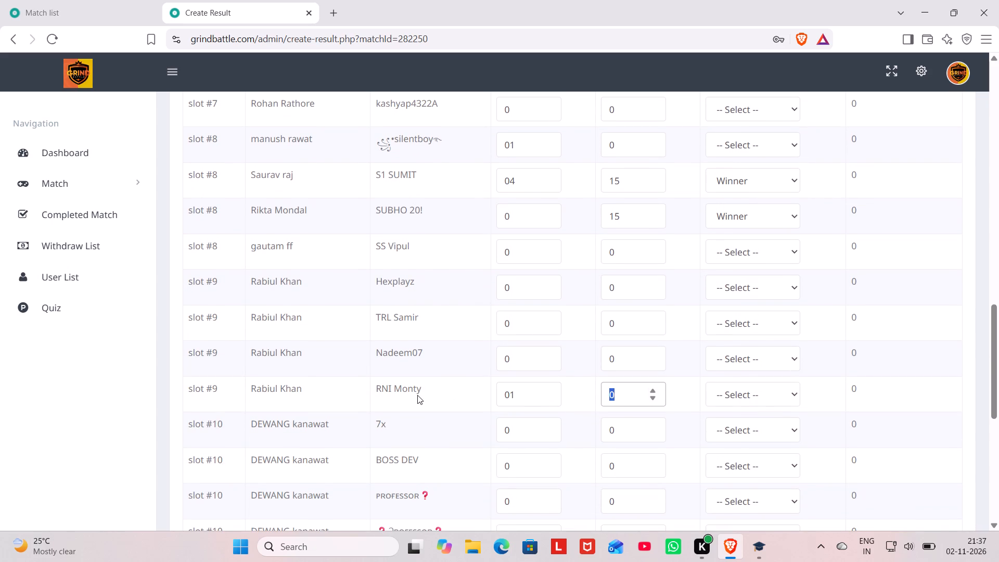
{"action": "left_click", "coordinate": [417, 395]}
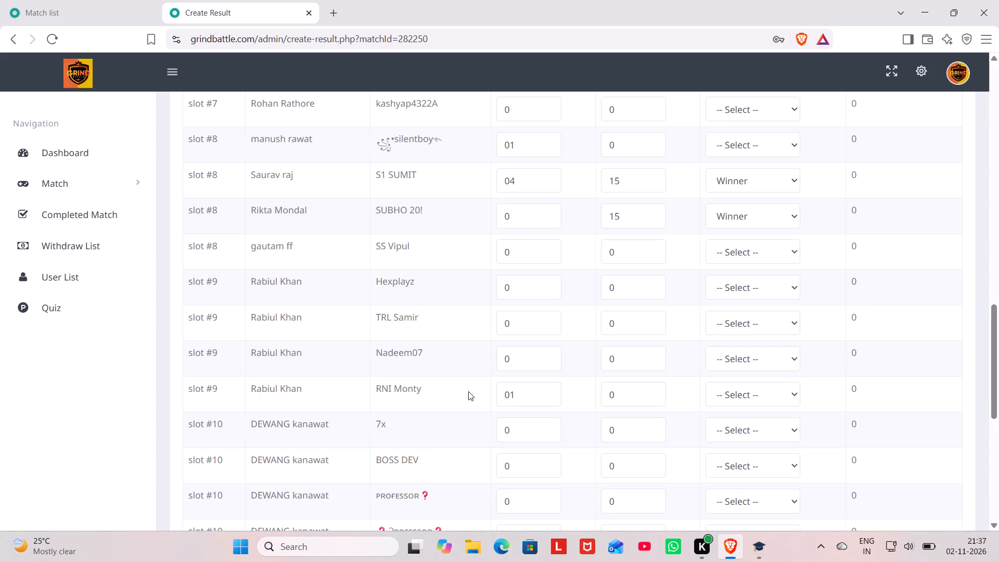
Filter the participants by "als", set the total kills to 3 for ALS★GAMER★★ in slot #11, and clear the filter.
{"action": "scroll", "coordinate": [468, 391], "scroll_direction": "up", "scroll_amount": 11}
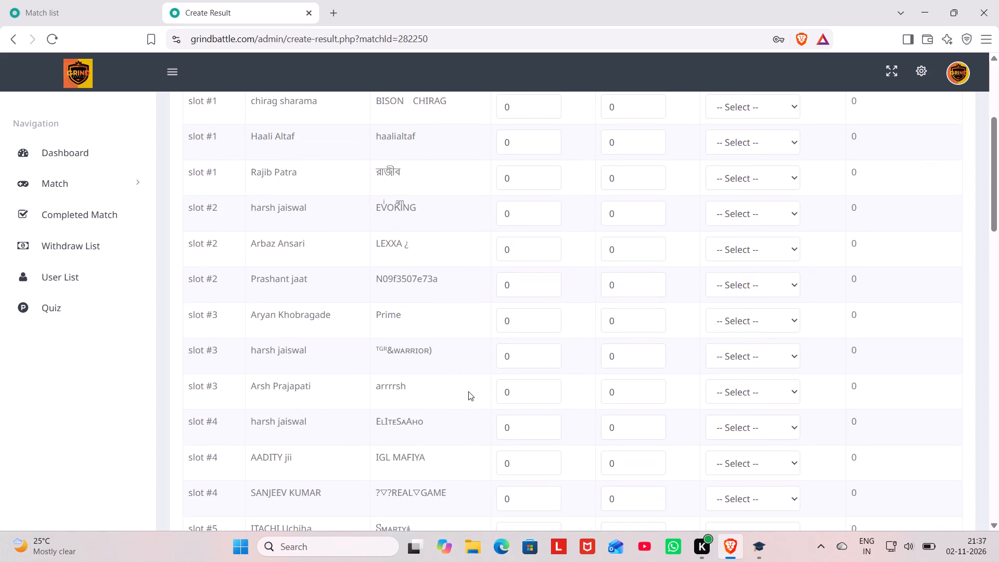
{"action": "left_click", "coordinate": [877, 227]}
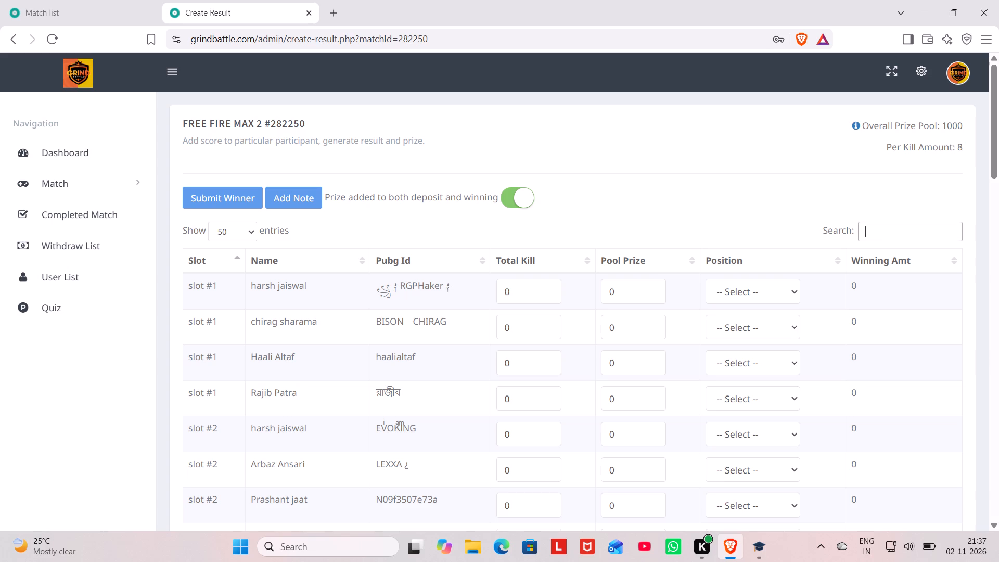
{"action": "type", "text": "als"}
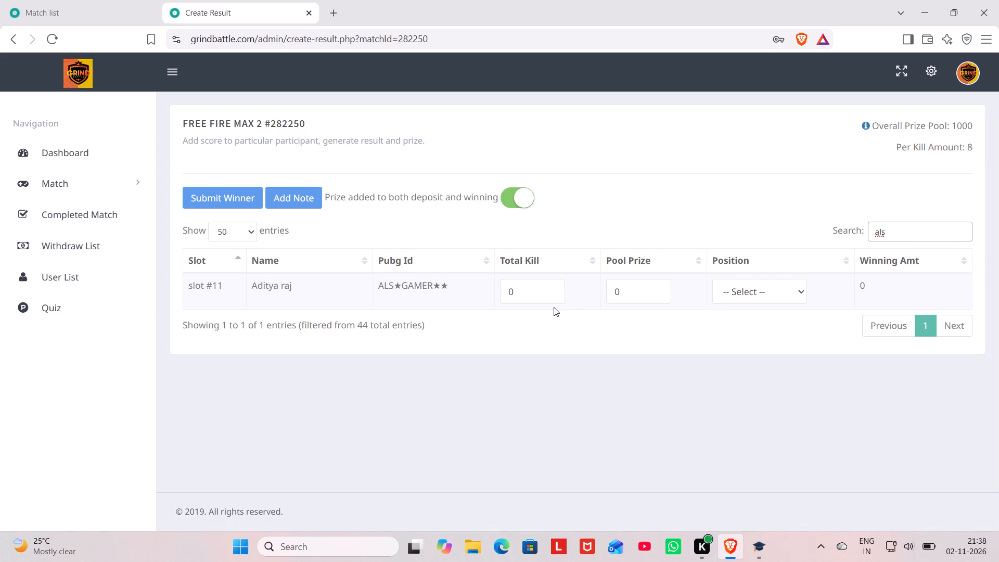
{"action": "left_click", "coordinate": [537, 291]}
{"action": "key", "text": "3"}
{"action": "key", "text": "Tab"}
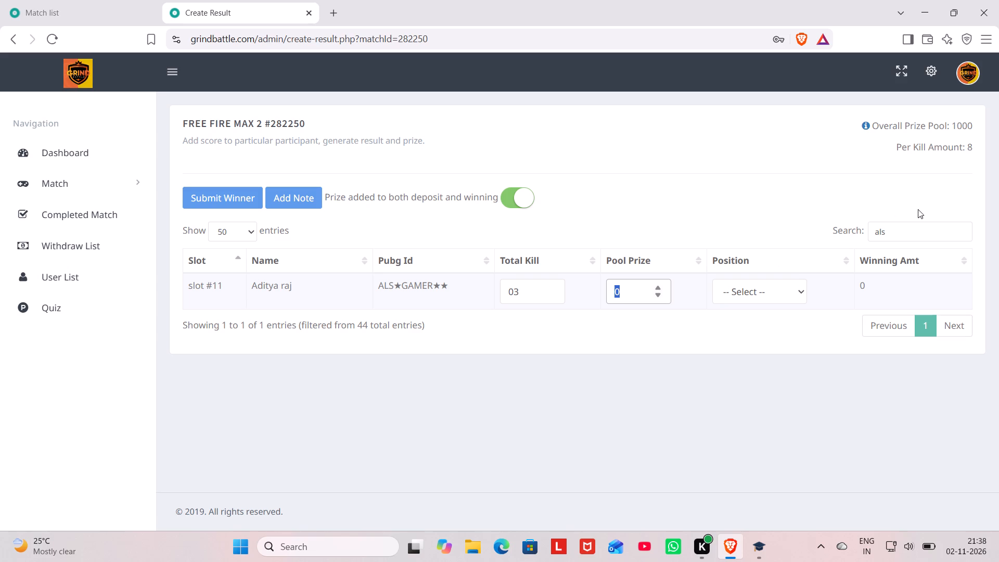
{"action": "left_click", "coordinate": [905, 233]}
{"action": "key", "text": "BackSpace"}
{"action": "key", "text": "BackSpace"}
{"action": "key", "text": "BackSpace"}
{"action": "key", "text": "BackSpace"}
{"action": "key", "text": "BackSpace"}
{"action": "key", "text": "BackSpace"}
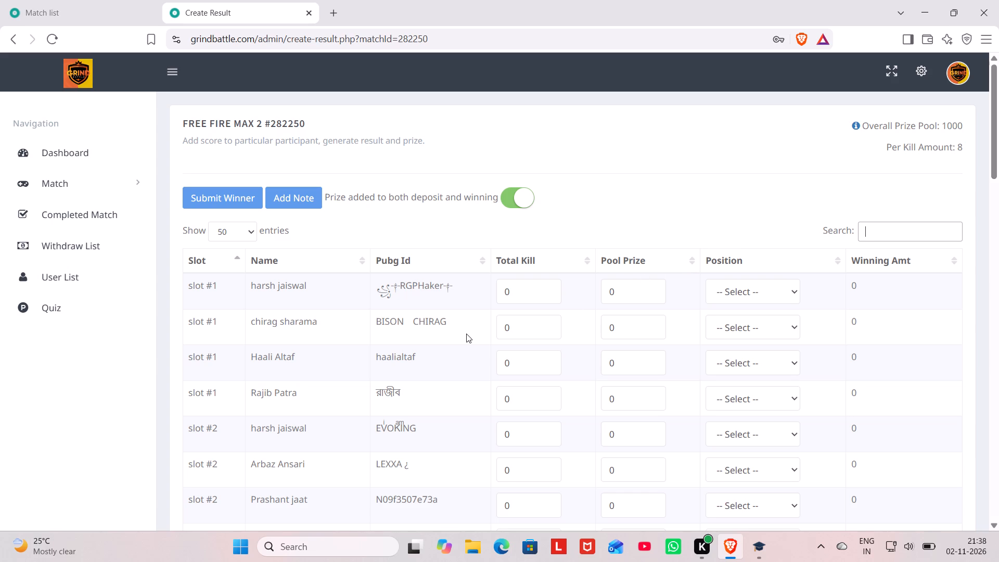
Set the total kills to 2 for each of the two PROFESSOR entries in slot #10.
{"action": "scroll", "coordinate": [466, 334], "scroll_direction": "down", "scroll_amount": 4}
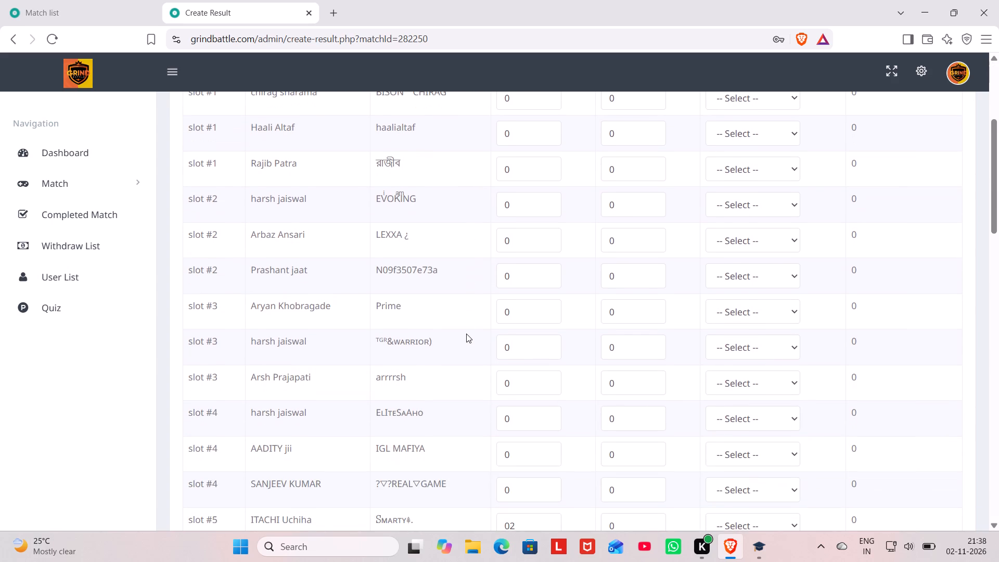
{"action": "scroll", "coordinate": [466, 334], "scroll_direction": "down", "scroll_amount": 5}
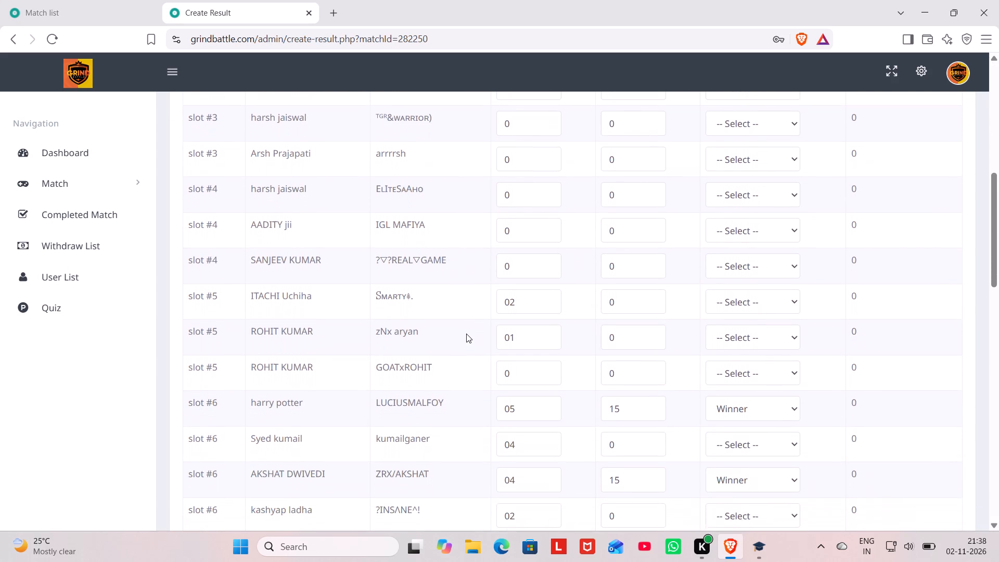
{"action": "scroll", "coordinate": [466, 334], "scroll_direction": "down", "scroll_amount": 3}
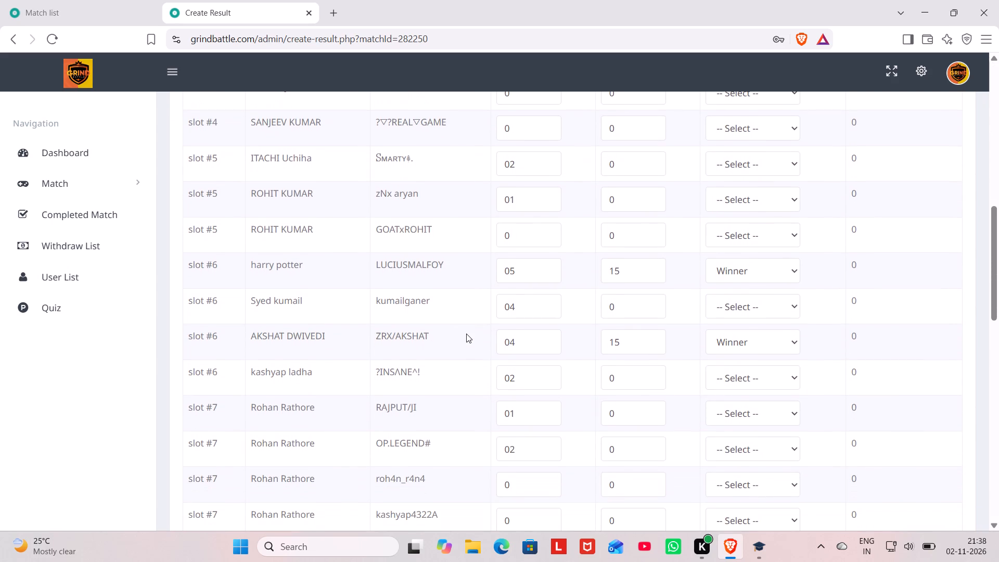
{"action": "scroll", "coordinate": [466, 334], "scroll_direction": "down", "scroll_amount": 3}
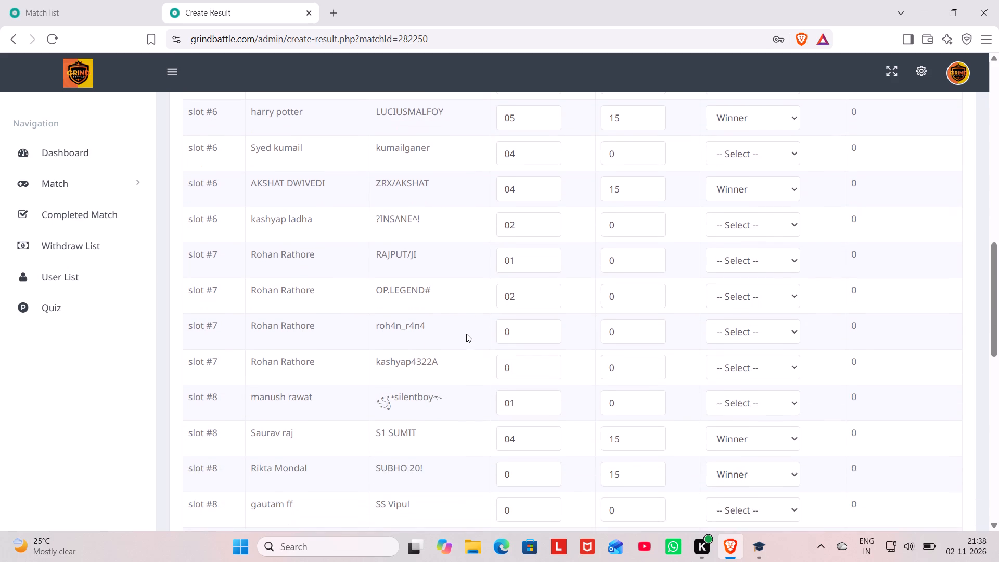
{"action": "scroll", "coordinate": [466, 334], "scroll_direction": "down", "scroll_amount": 3}
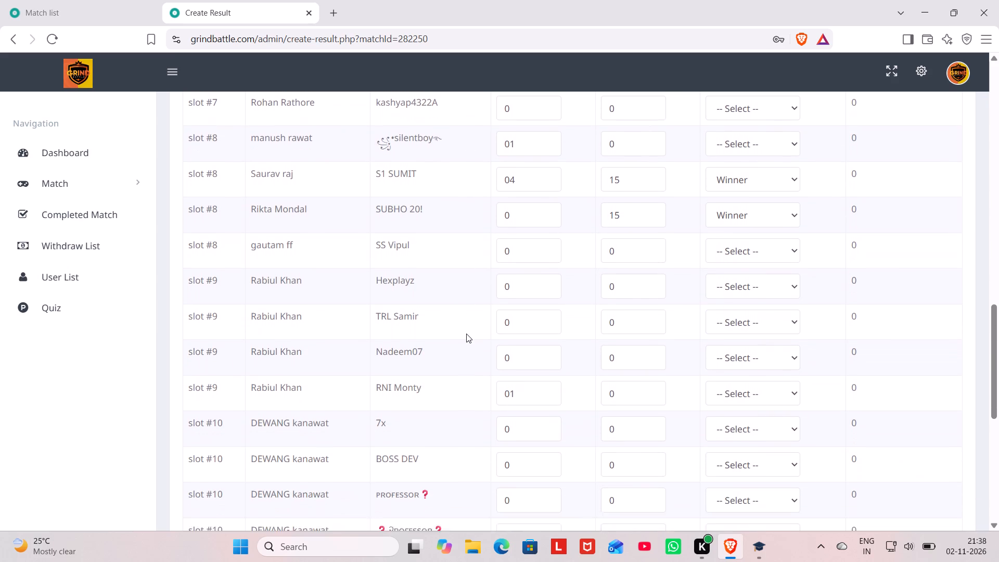
{"action": "scroll", "coordinate": [466, 334], "scroll_direction": "down", "scroll_amount": 2}
{"action": "left_click", "coordinate": [528, 379]}
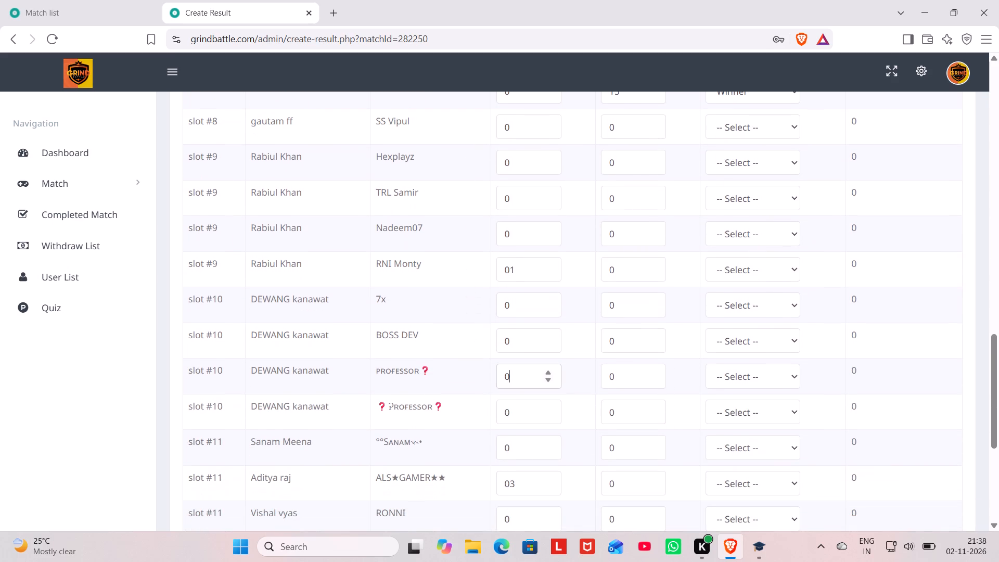
{"action": "key", "text": "2"}
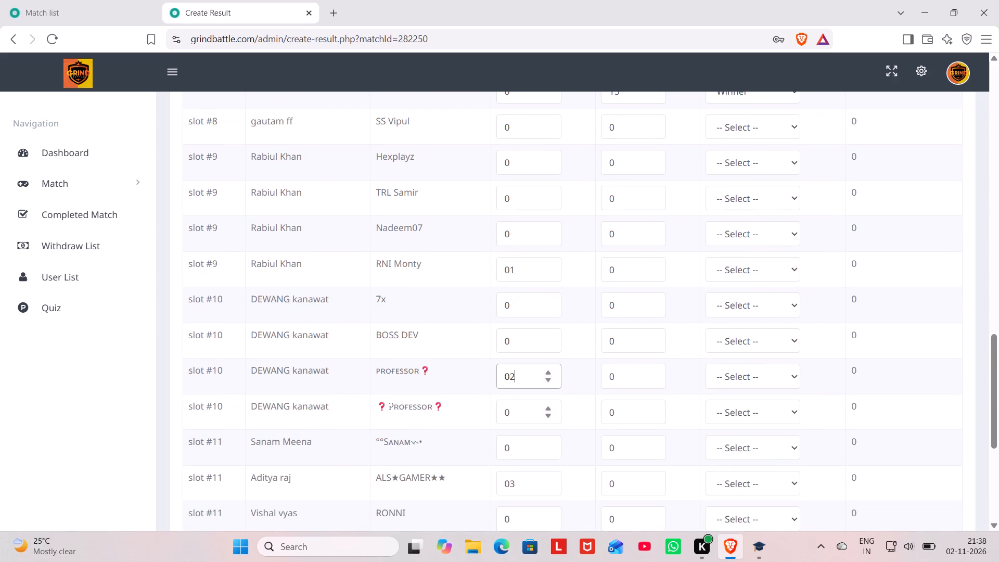
{"action": "left_click", "coordinate": [525, 400]}
{"action": "key", "text": "2"}
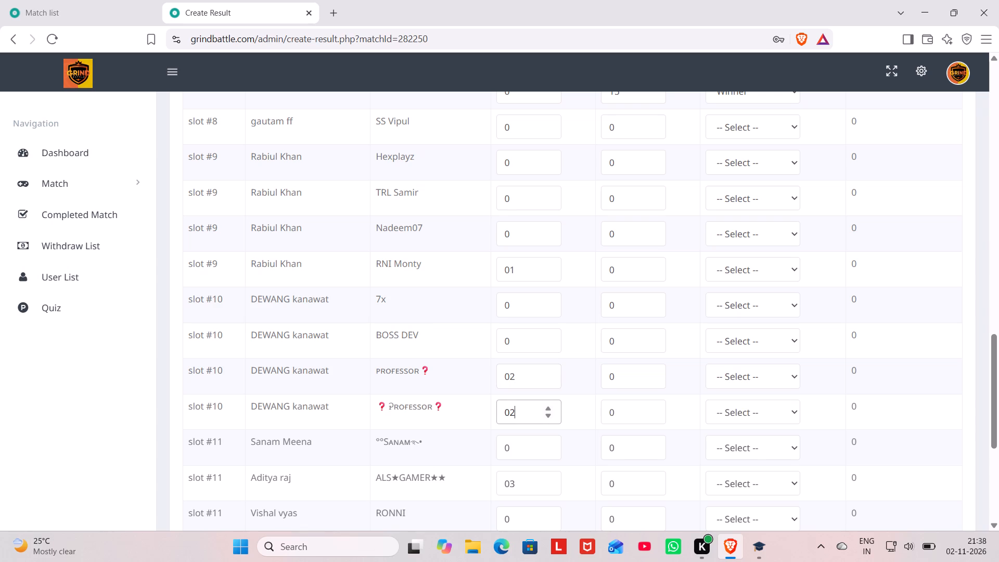
Set the total kills in slot #11 to 1 for the Sanam game ID and 4 for RONNI.
{"action": "left_click", "coordinate": [520, 462]}
{"action": "left_click", "coordinate": [525, 455]}
{"action": "key", "text": "1"}
{"action": "key", "text": "Tab"}
{"action": "left_click", "coordinate": [437, 453]}
{"action": "scroll", "coordinate": [437, 453], "scroll_direction": "down", "scroll_amount": 1}
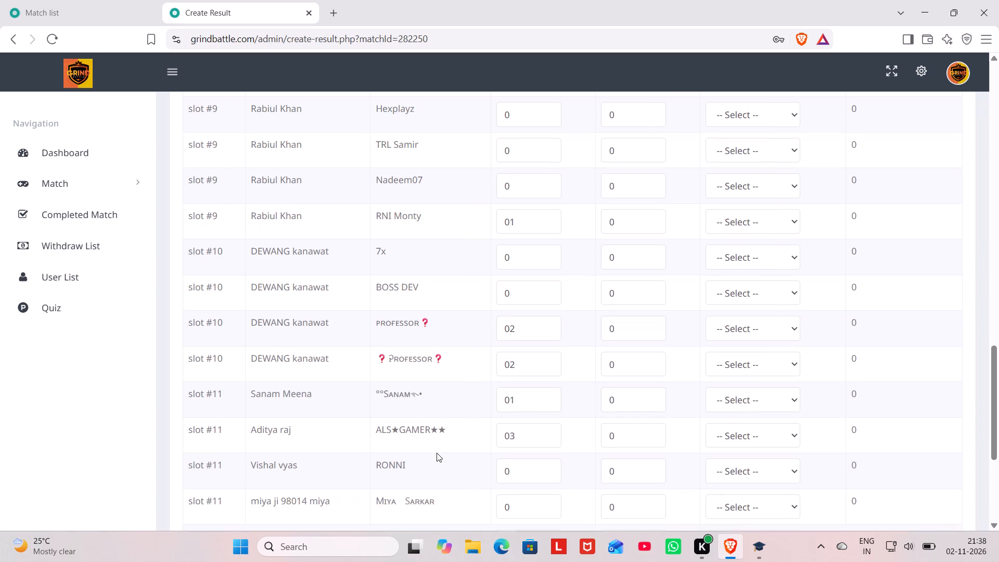
{"action": "scroll", "coordinate": [437, 453], "scroll_direction": "down", "scroll_amount": 1}
{"action": "left_click", "coordinate": [523, 406]}
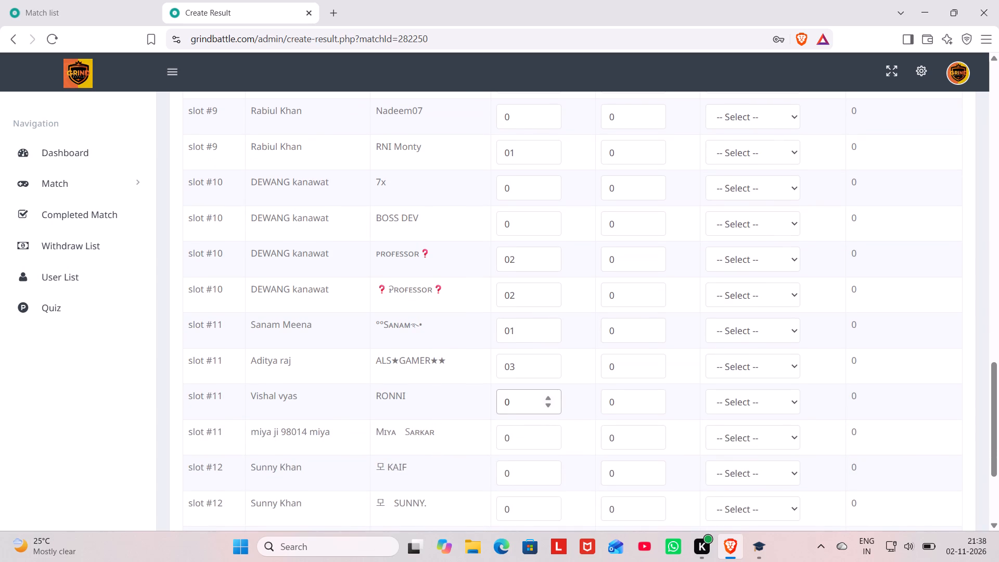
{"action": "key", "text": "4"}
{"action": "key", "text": "Tab"}
{"action": "left_click", "coordinate": [432, 425]}
Set the total kills to 1 for MR.. THAKUR in slot #12.
{"action": "scroll", "coordinate": [432, 425], "scroll_direction": "down", "scroll_amount": 1}
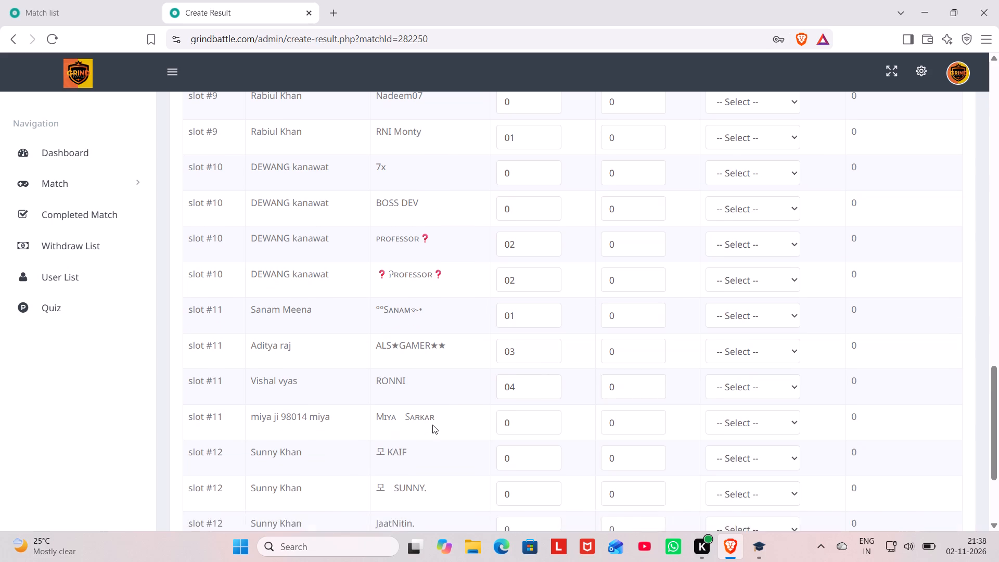
{"action": "scroll", "coordinate": [432, 425], "scroll_direction": "down", "scroll_amount": 2}
{"action": "left_click", "coordinate": [520, 444]}
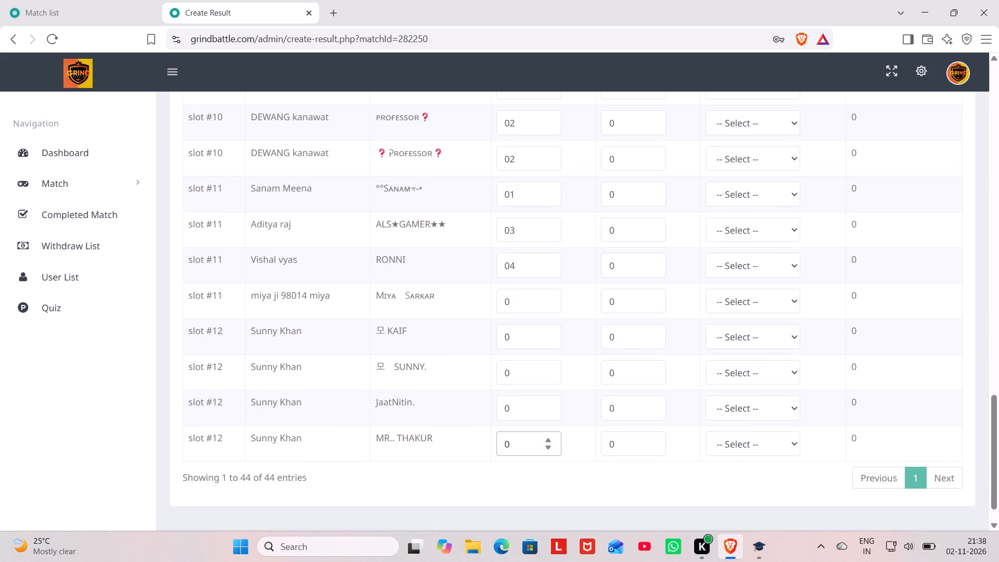
{"action": "key", "text": "1"}
{"action": "key", "text": "Tab"}
{"action": "left_click", "coordinate": [479, 488]}
Submit the winners and entered results for match 282250.
{"action": "scroll", "coordinate": [479, 488], "scroll_direction": "up", "scroll_amount": 11}
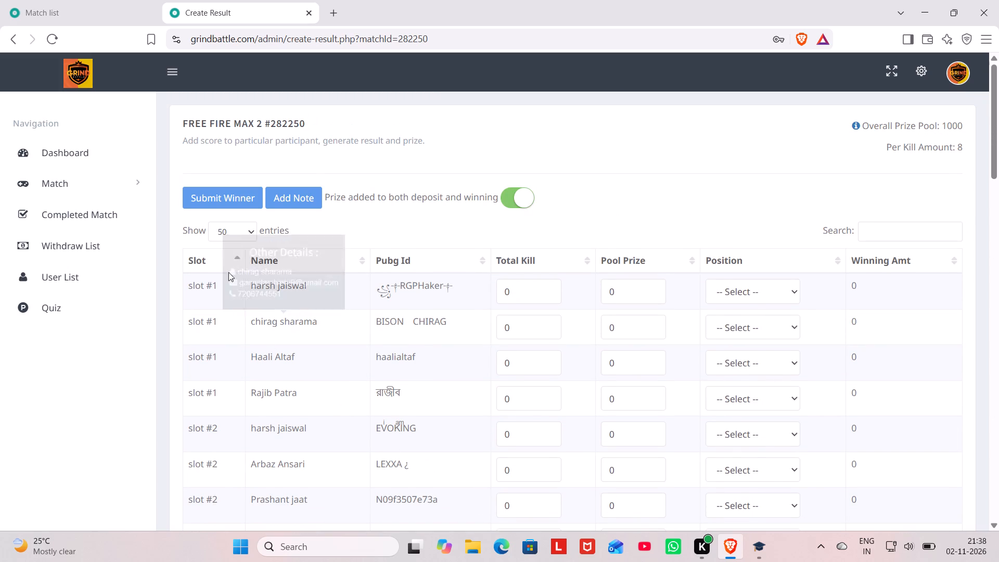
{"action": "left_click", "coordinate": [215, 197]}
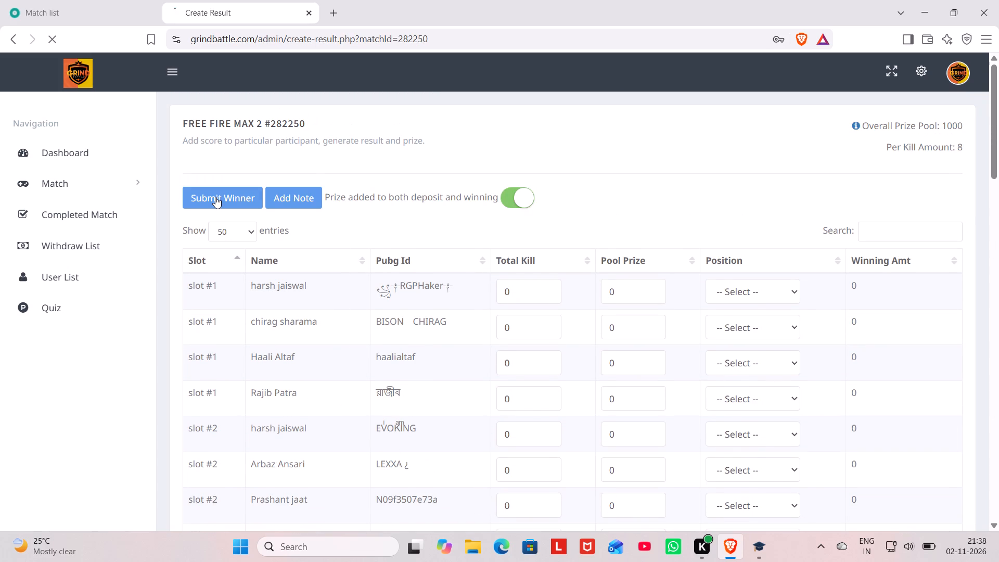
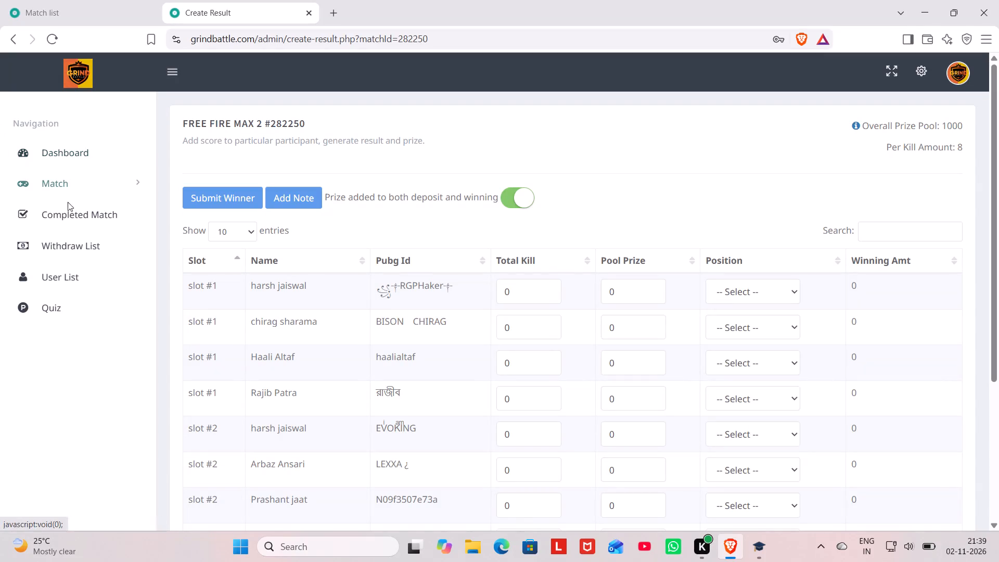
Open the list of completed matches.
{"action": "left_click", "coordinate": [90, 215]}
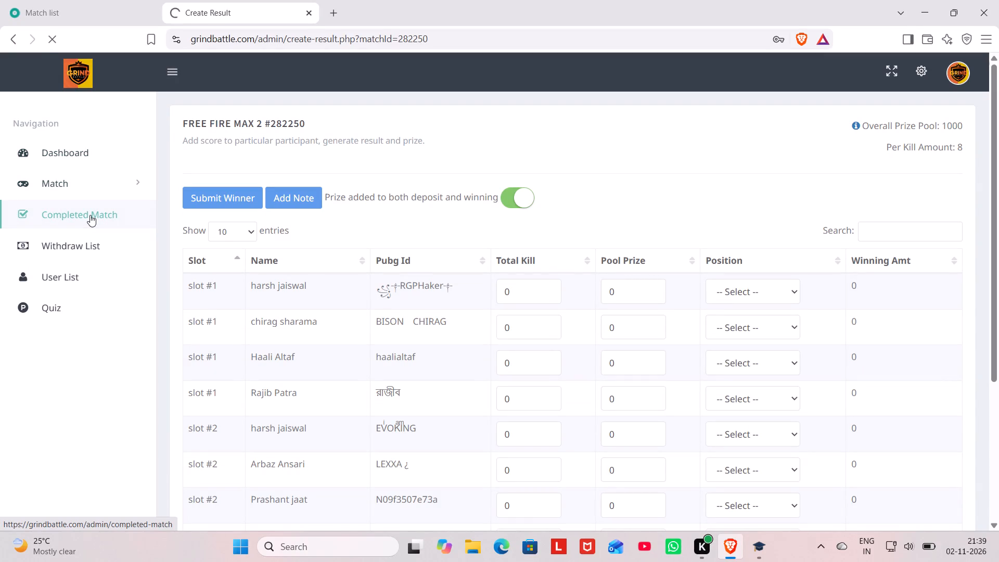
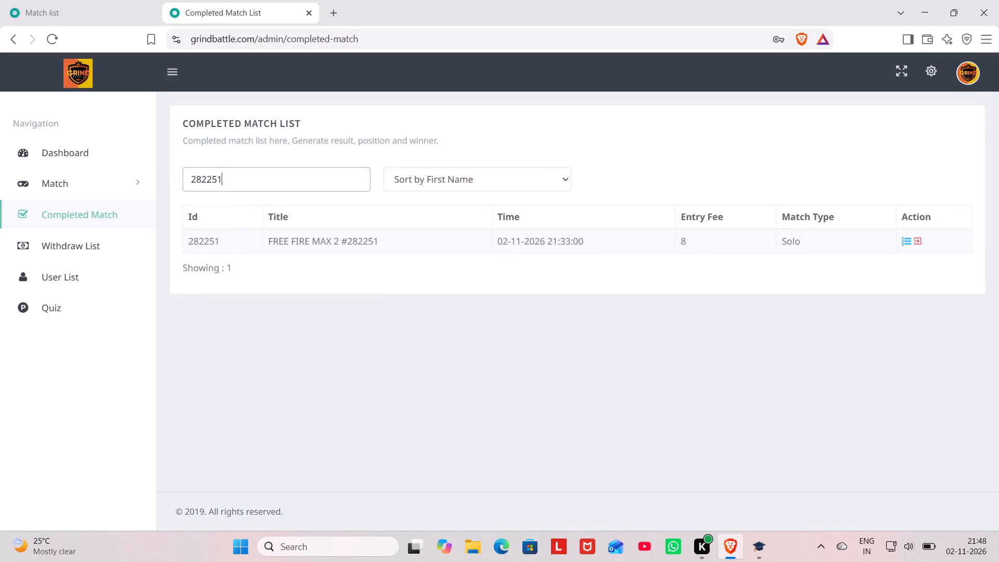
Open the result entry page for match 282251 and show 50 entries.
{"action": "left_click", "coordinate": [903, 240]}
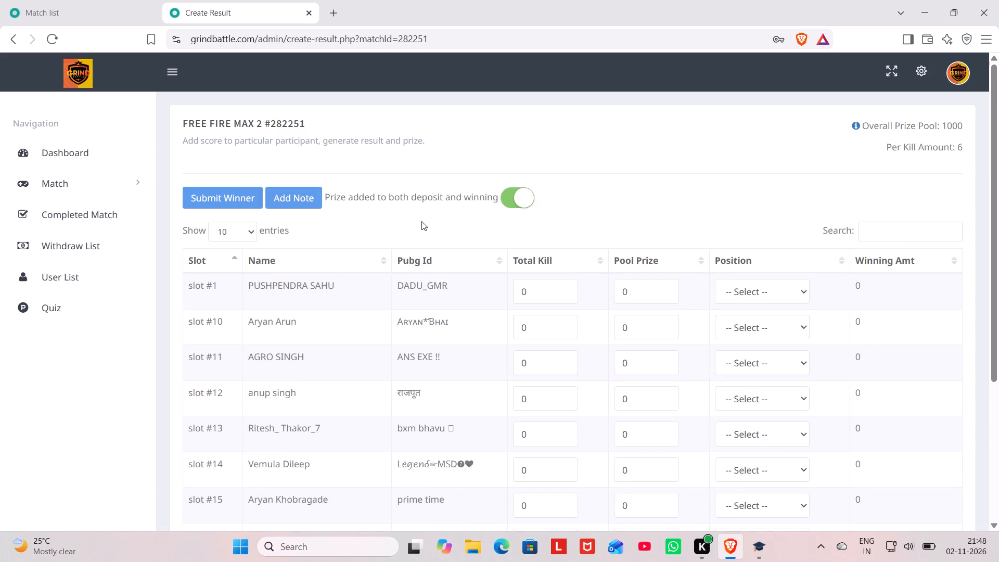
{"action": "left_click", "coordinate": [239, 235]}
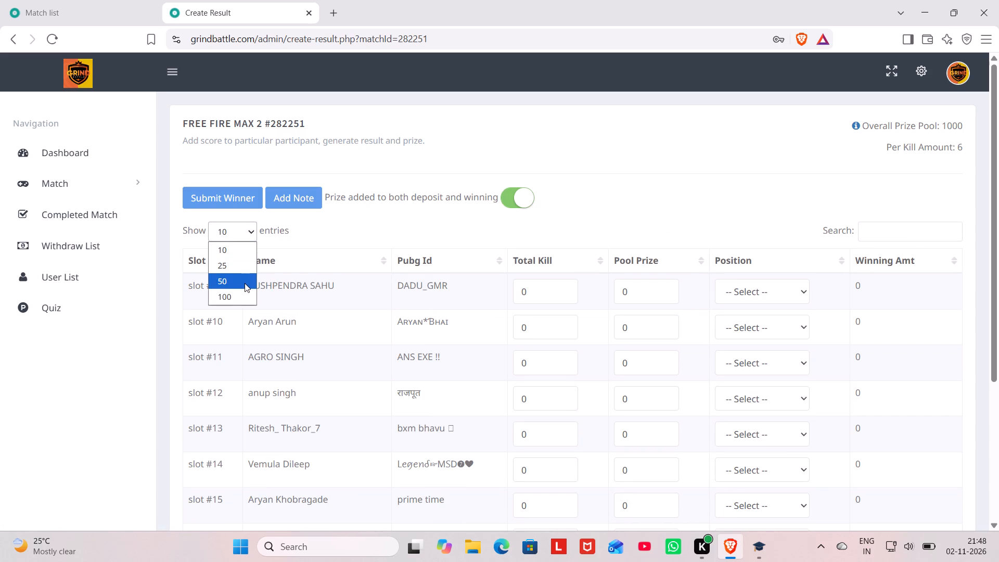
{"action": "left_click", "coordinate": [245, 283]}
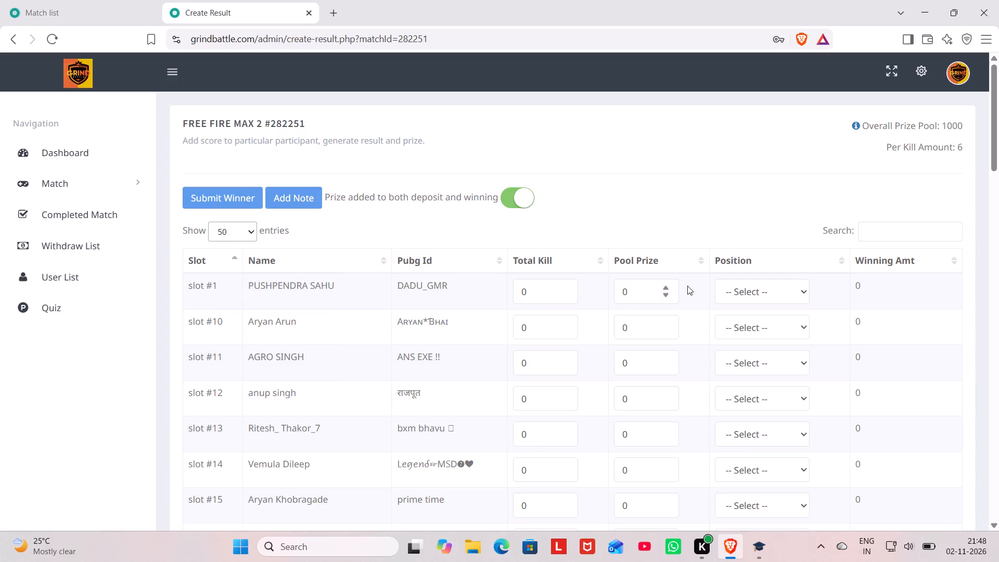
Find ATHEX 69 FF (slot #43) by searching "athe" and record 5 kills, a pool prize of 20 and position Winner.
{"action": "left_click", "coordinate": [893, 236]}
{"action": "type", "text": "athe"}
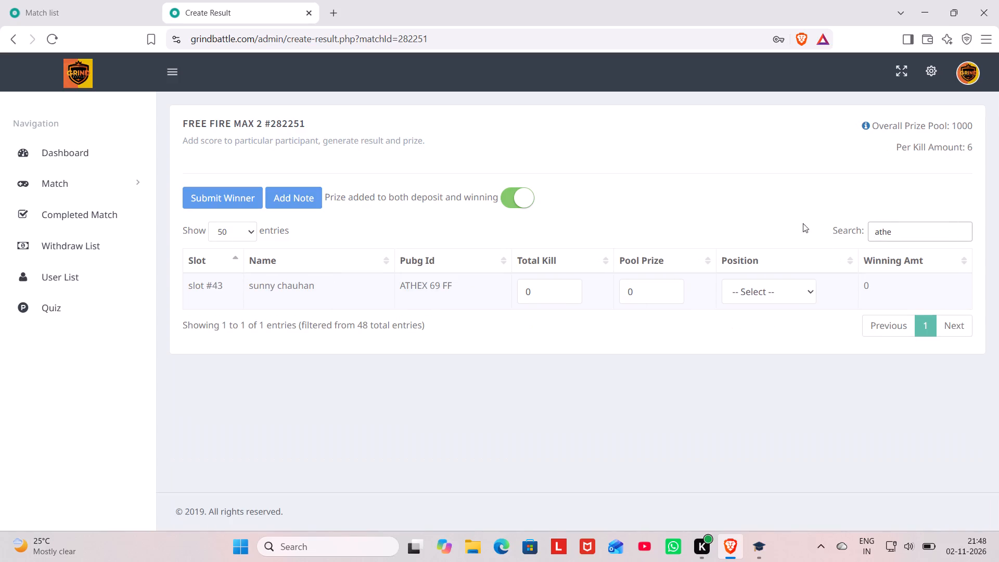
{"action": "left_click", "coordinate": [547, 287]}
{"action": "key", "text": "5"}
{"action": "key", "text": "Tab"}
{"action": "type", "text": "20"}
{"action": "key", "text": "Tab"}
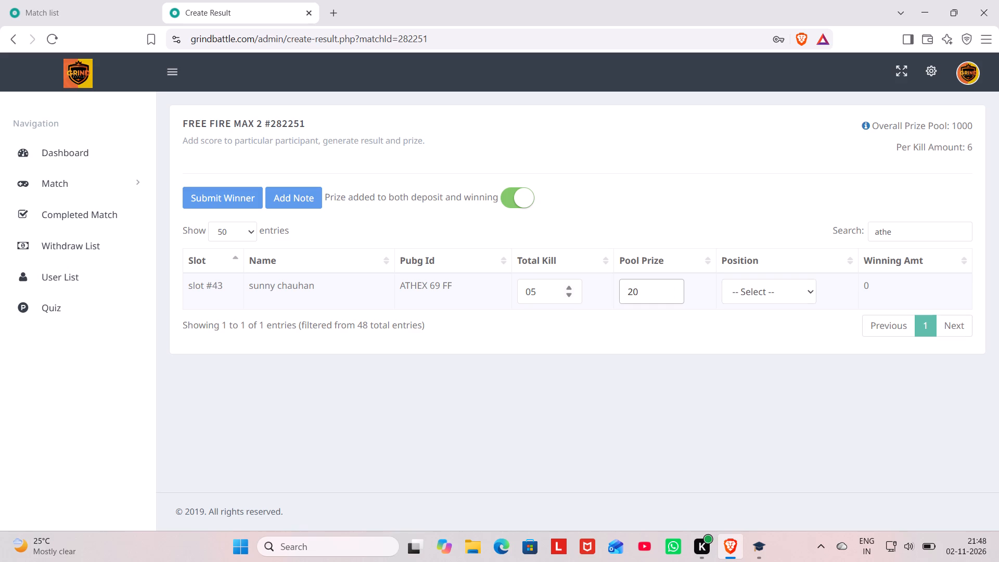
{"action": "key", "text": "Down"}
{"action": "key", "text": "Tab"}
Search "7s" and give the slot #47 player 2 kills, a pool prize of 10 and position 1st Runner Up.
{"action": "left_click", "coordinate": [920, 236]}
{"action": "key", "text": "BackSpace"}
{"action": "key", "text": "BackSpace"}
{"action": "key", "text": "BackSpace"}
{"action": "key", "text": "BackSpace"}
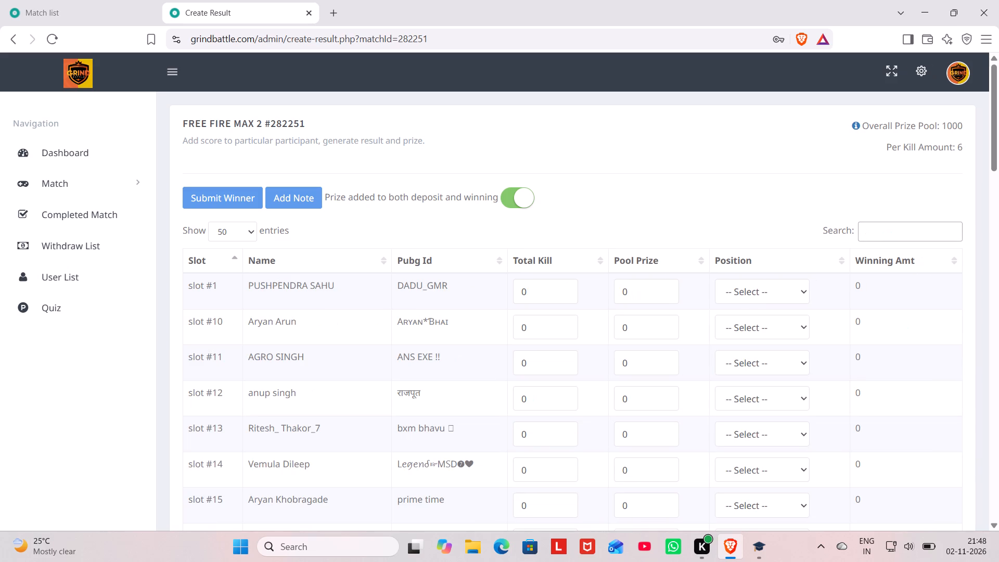
{"action": "key", "text": "BackSpace"}
{"action": "type", "text": "7s"}
{"action": "left_click", "coordinate": [547, 283]}
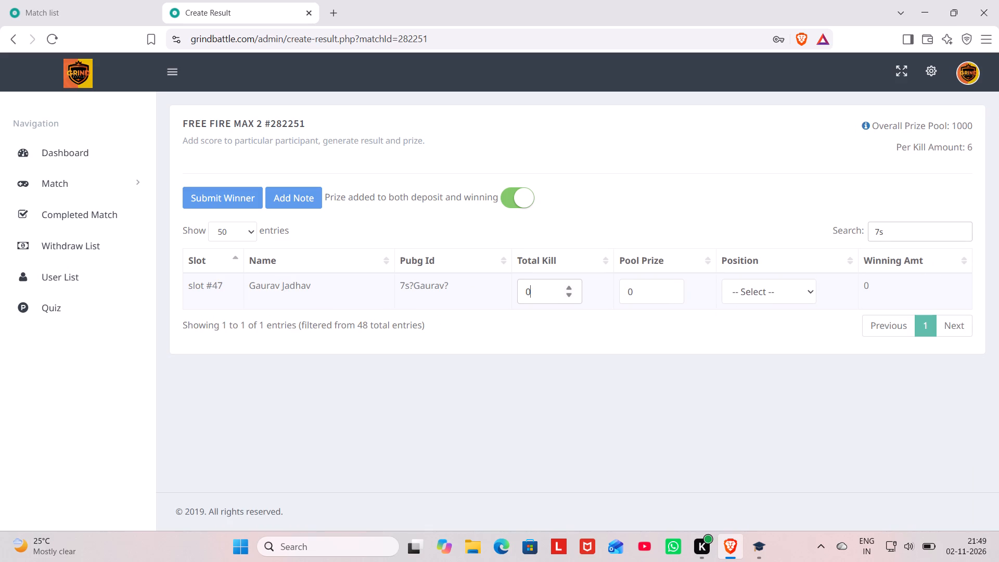
{"action": "key", "text": "2"}
{"action": "key", "text": "Tab"}
{"action": "type", "text": "10"}
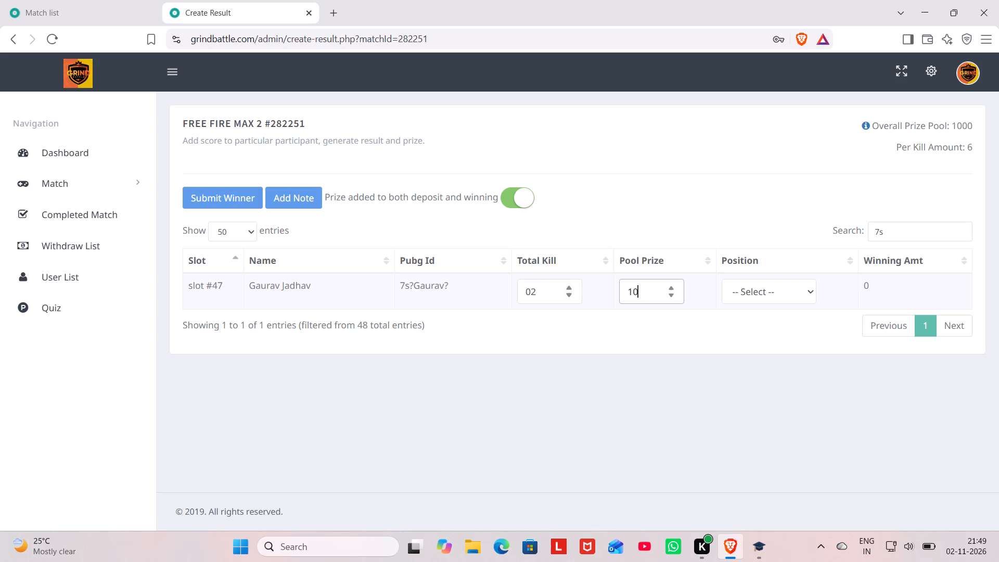
{"action": "key", "text": "Tab"}
{"action": "key", "text": "Down"}
{"action": "key", "text": "Down"}
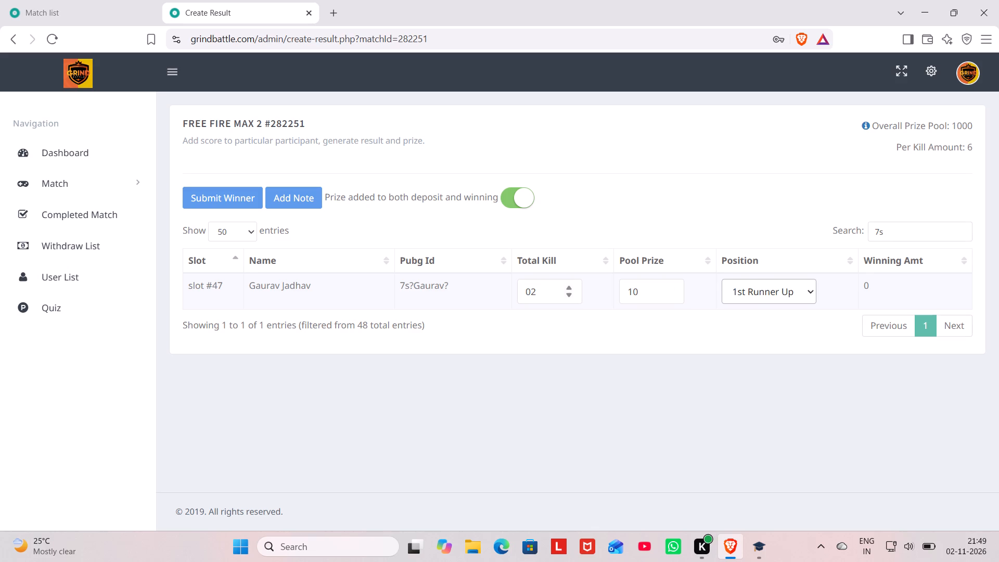
{"action": "key", "text": "Tab"}
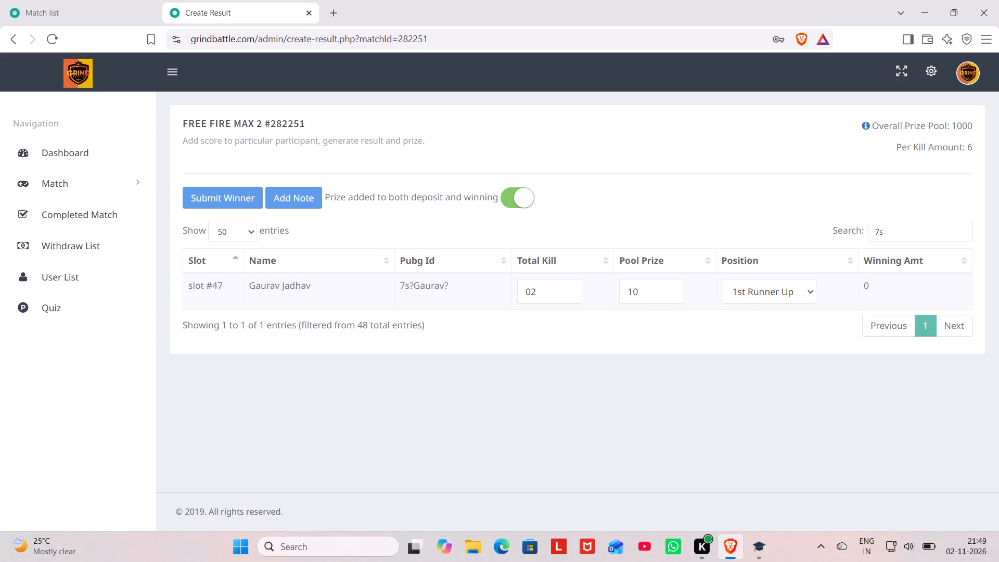
Search "lea" and record 2 kills for LEADER ØRG.! in slot #27.
{"action": "left_click", "coordinate": [895, 228]}
{"action": "key", "text": "BackSpace"}
{"action": "key", "text": "BackSpace"}
{"action": "key", "text": "BackSpace"}
{"action": "key", "text": "BackSpace"}
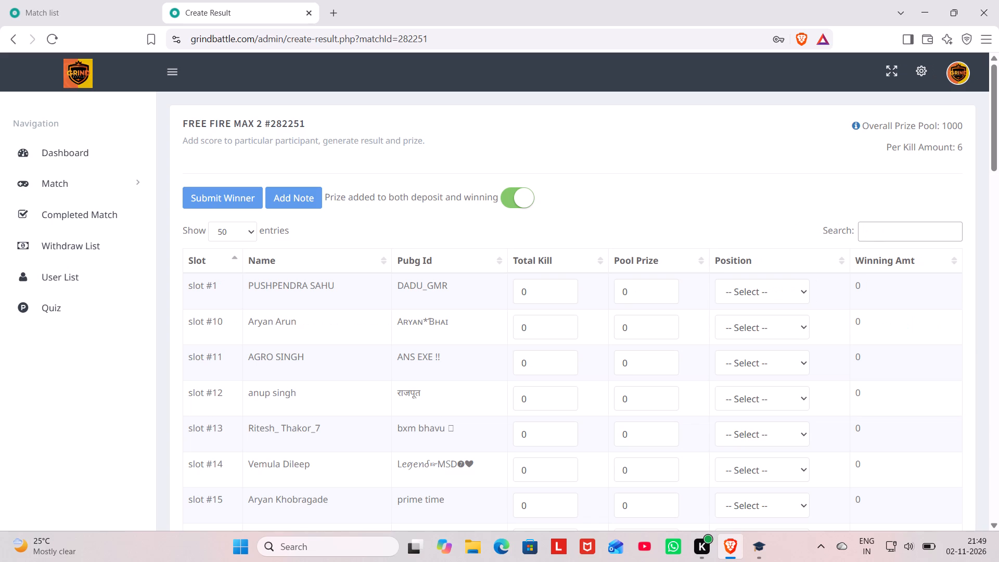
{"action": "type", "text": "lea"}
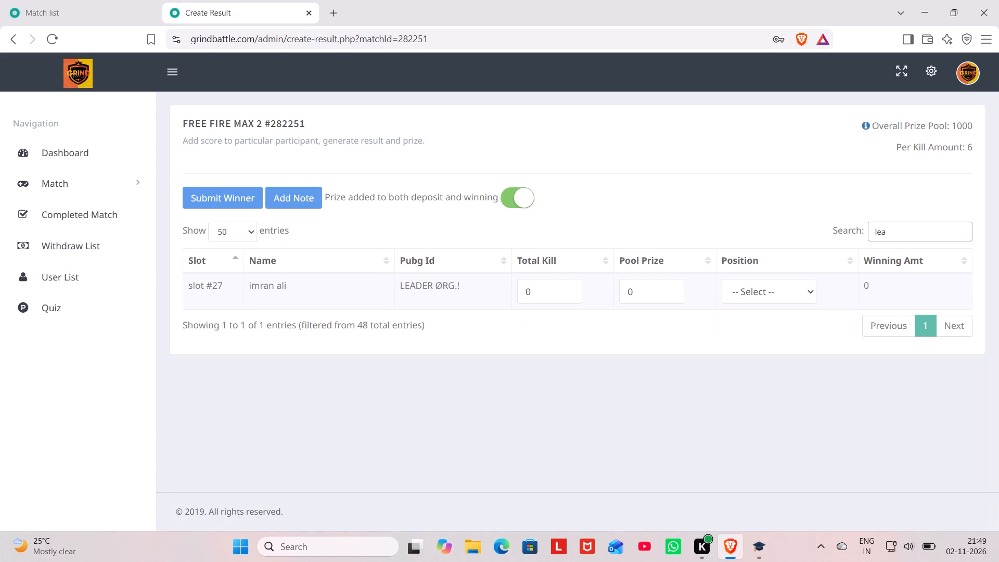
{"action": "left_click", "coordinate": [552, 294]}
{"action": "key", "text": "2"}
{"action": "key", "text": "Tab"}
Clear the participant search and record 6 kills for the Smarty player in slot #42 of the full list.
{"action": "left_click", "coordinate": [921, 241]}
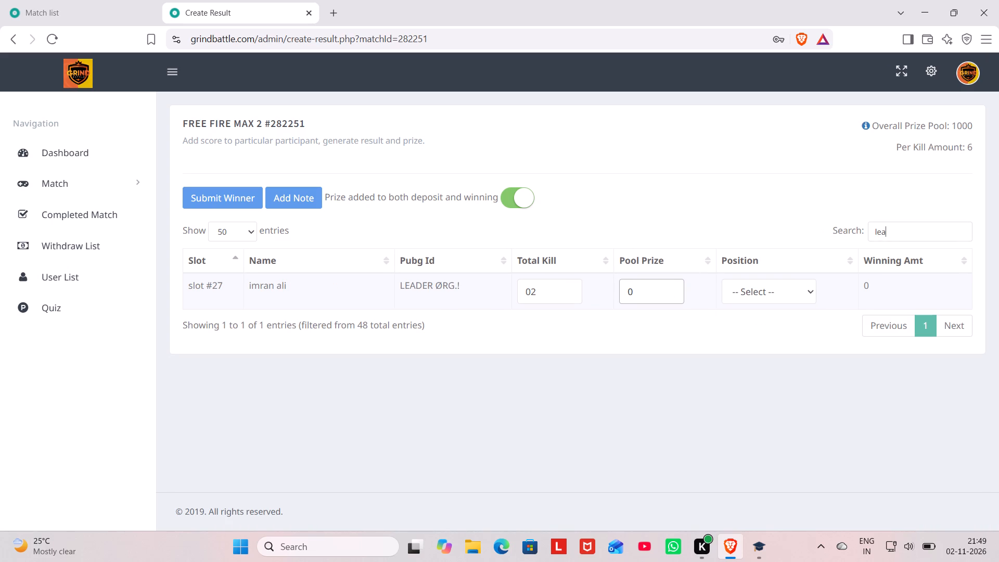
{"action": "key", "text": "BackSpace"}
{"action": "key", "text": "BackSpace"}
{"action": "key", "text": "BackSpace"}
{"action": "key", "text": "BackSpace"}
{"action": "key", "text": "BackSpace"}
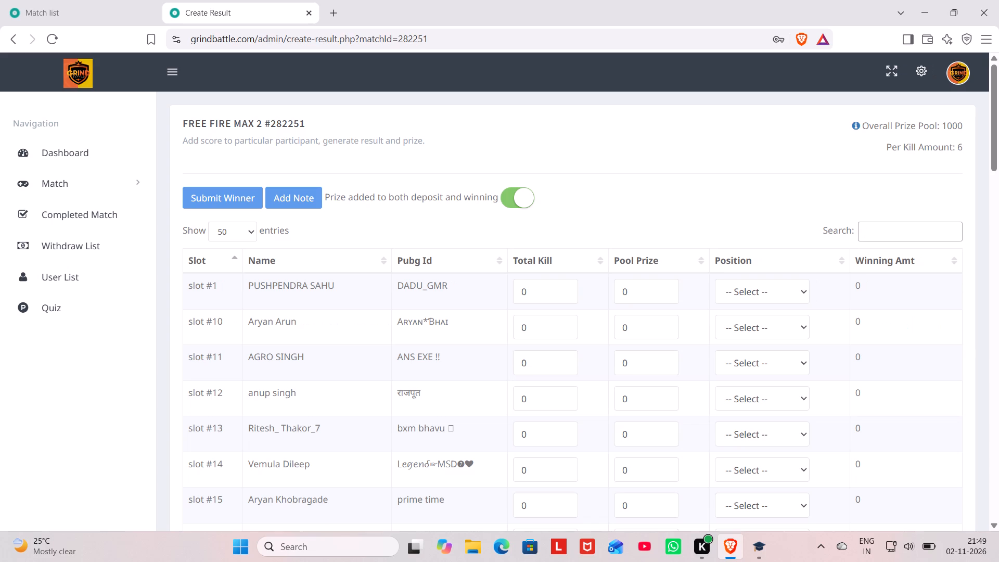
{"action": "scroll", "coordinate": [488, 403], "scroll_direction": "down", "scroll_amount": 2}
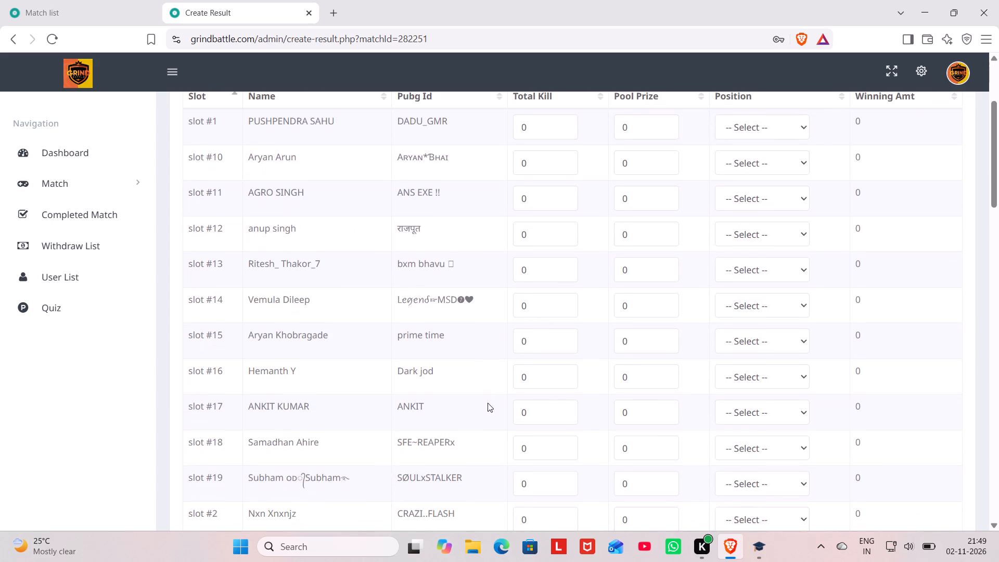
{"action": "scroll", "coordinate": [488, 403], "scroll_direction": "down", "scroll_amount": 5}
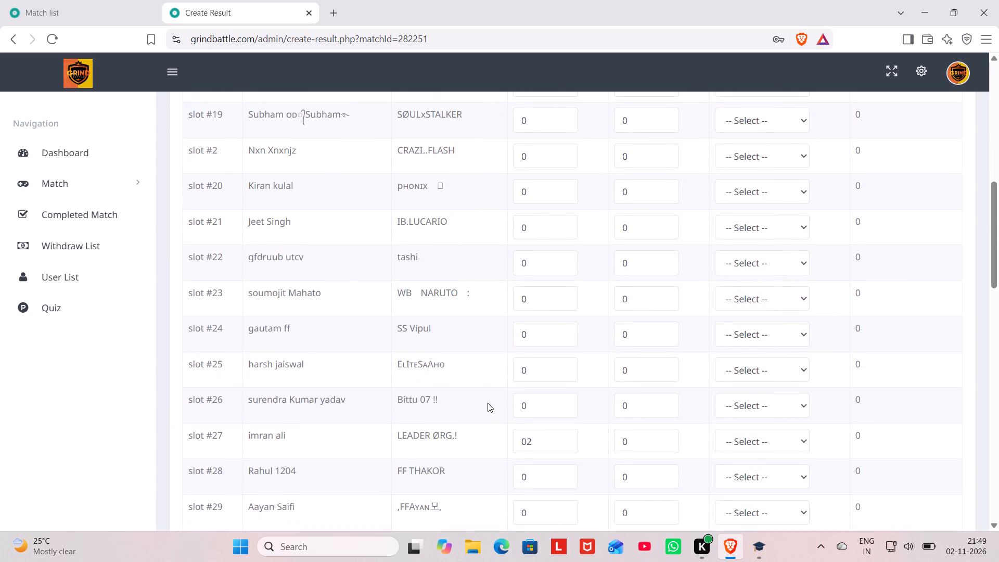
{"action": "scroll", "coordinate": [488, 403], "scroll_direction": "down", "scroll_amount": 3}
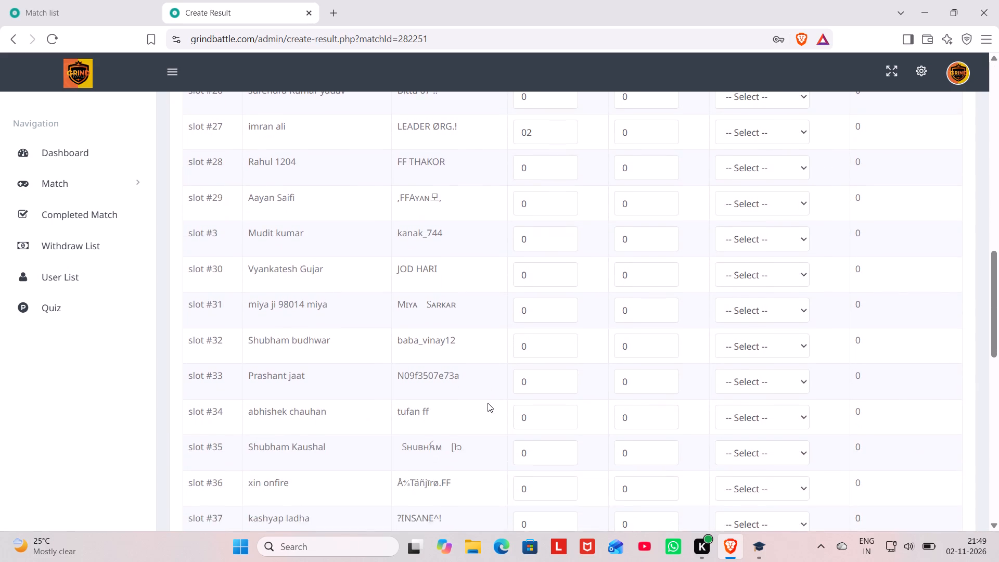
{"action": "scroll", "coordinate": [488, 403], "scroll_direction": "down", "scroll_amount": 5}
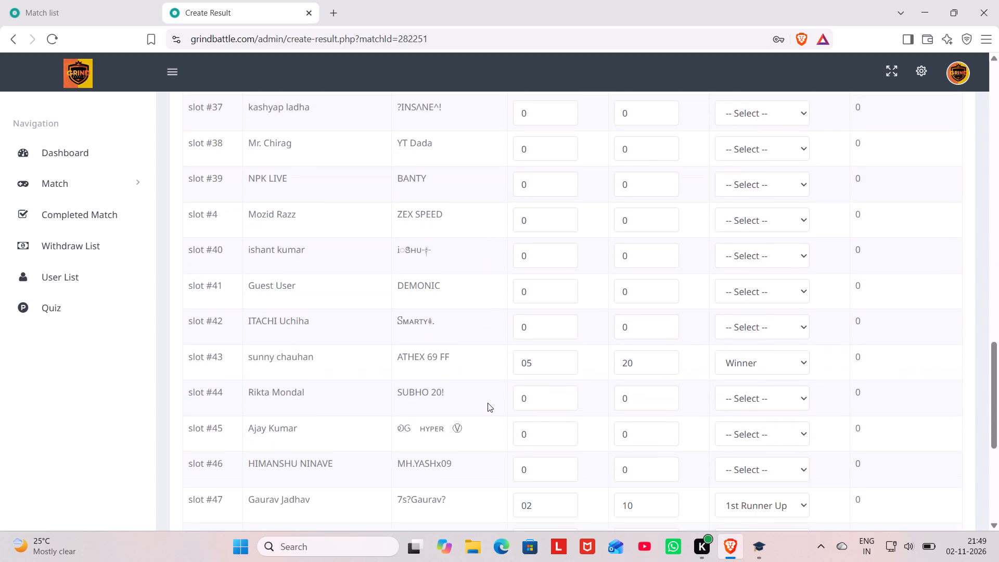
{"action": "scroll", "coordinate": [488, 403], "scroll_direction": "down", "scroll_amount": 1}
{"action": "left_click", "coordinate": [541, 317]}
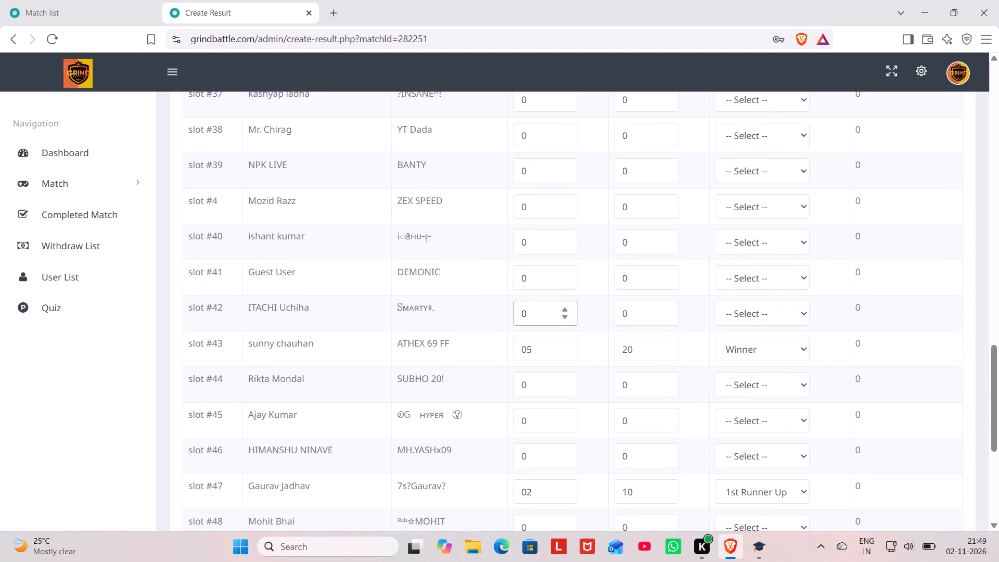
{"action": "key", "text": "5"}
{"action": "key", "text": "BackSpace"}
{"action": "key", "text": "6"}
{"action": "key", "text": "Tab"}
{"action": "left_click", "coordinate": [447, 292]}
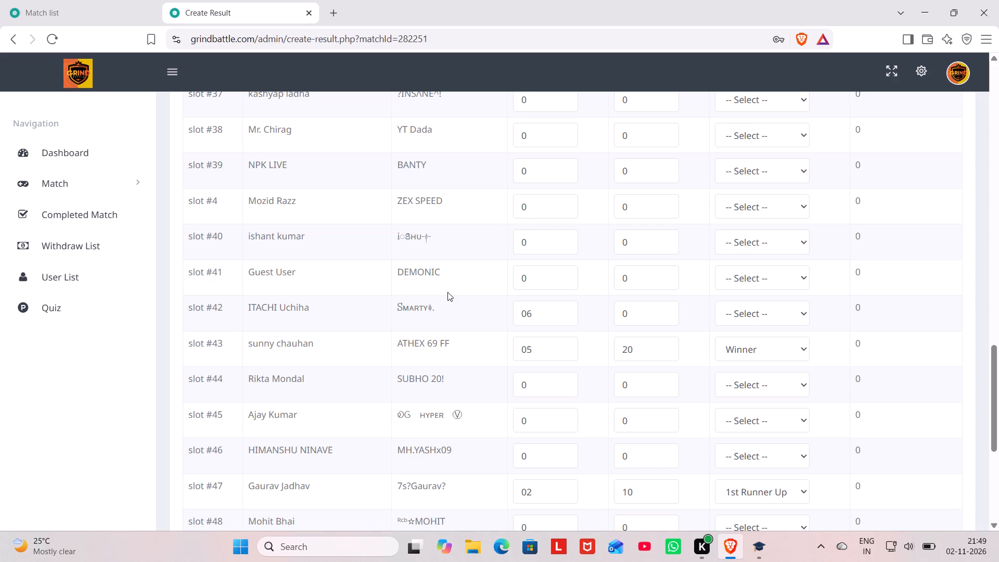
Search "moh" and record 1 kill for the player in slot #48.
{"action": "scroll", "coordinate": [404, 319], "scroll_direction": "up", "scroll_amount": 4}
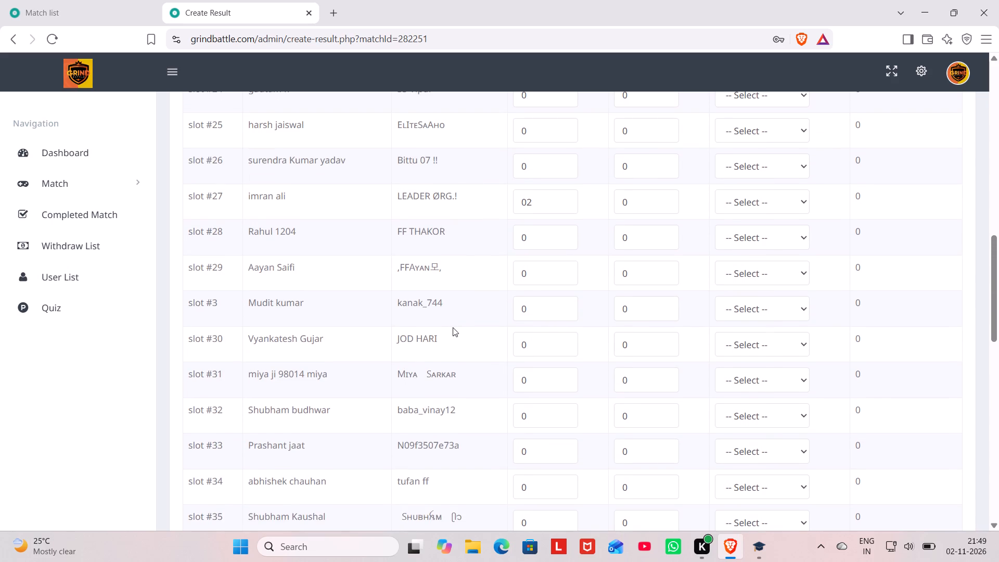
{"action": "scroll", "coordinate": [453, 327], "scroll_direction": "up", "scroll_amount": 4}
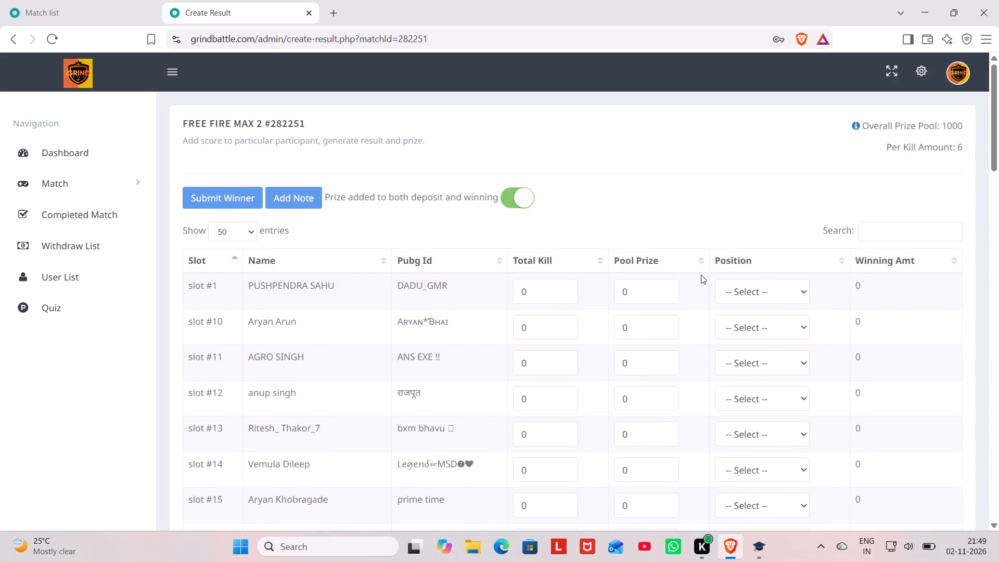
{"action": "left_click", "coordinate": [895, 237]}
{"action": "type", "text": "moh"}
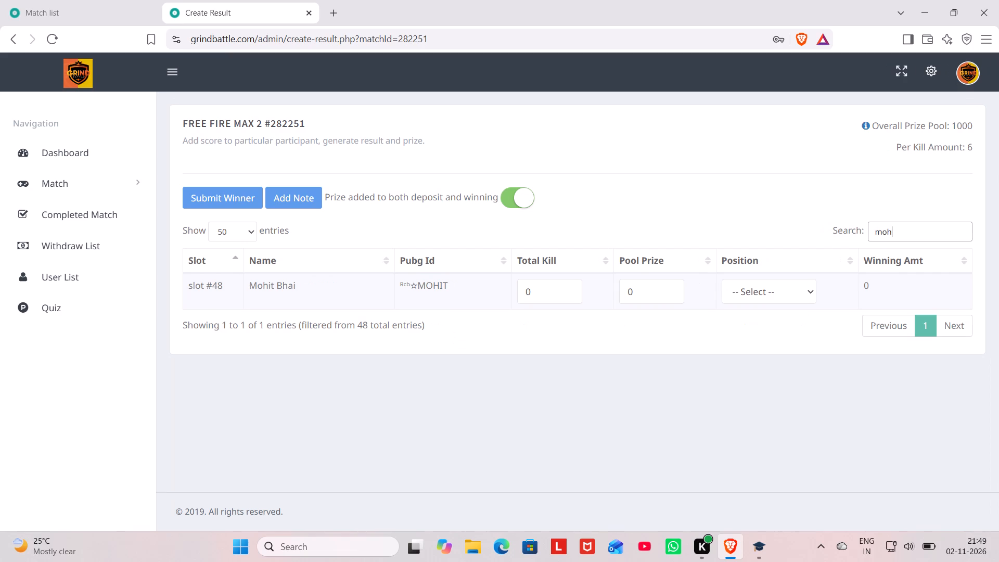
{"action": "left_click", "coordinate": [544, 287]}
{"action": "key", "text": "1"}
{"action": "key", "text": "Tab"}
{"action": "left_click", "coordinate": [946, 222]}
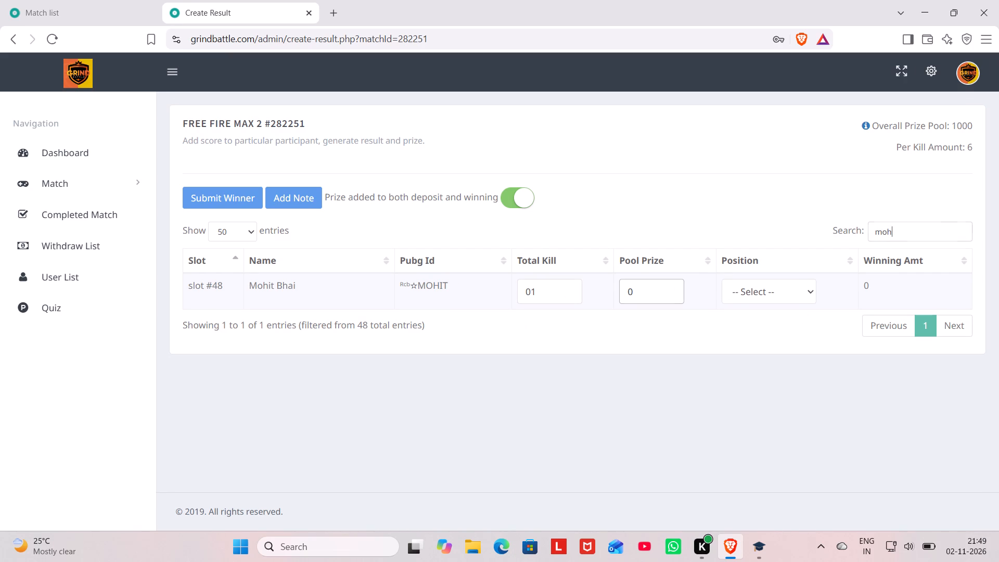
{"action": "key", "text": "BackSpace"}
{"action": "key", "text": "BackSpace"}
{"action": "key", "text": "BackSpace"}
{"action": "key", "text": "BackSpace"}
{"action": "type", "text": "tu"}
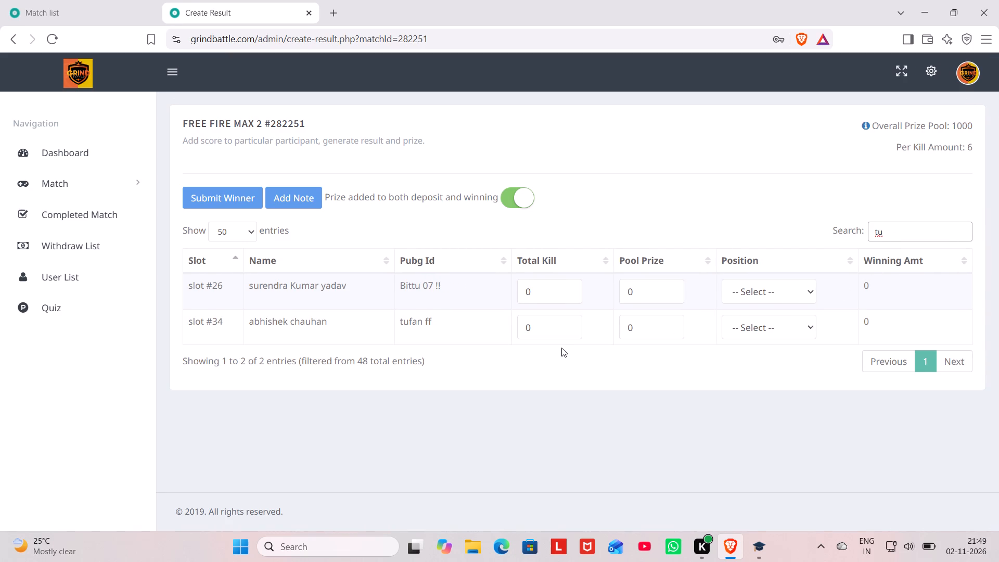
{"action": "left_click", "coordinate": [543, 324]}
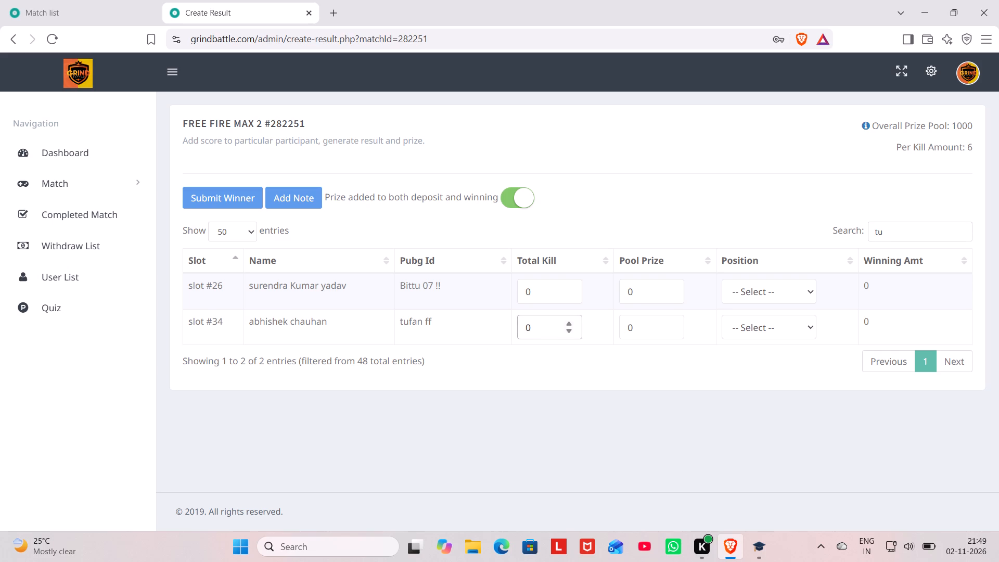
{"action": "key", "text": "2"}
{"action": "key", "text": "Tab"}
{"action": "left_click", "coordinate": [914, 229]}
{"action": "key", "text": "BackSpace"}
{"action": "key", "text": "BackSpace"}
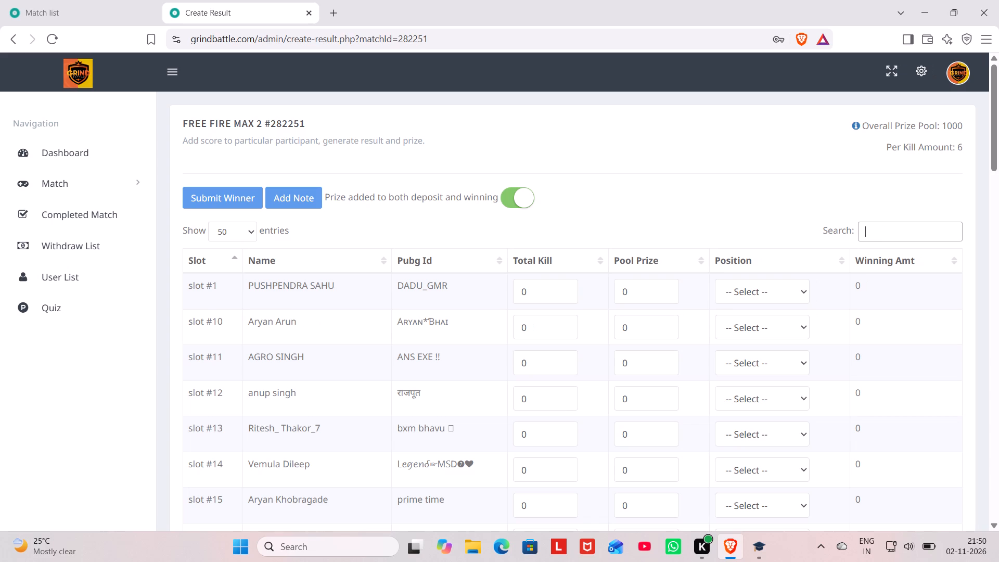
{"action": "type", "text": "sub"}
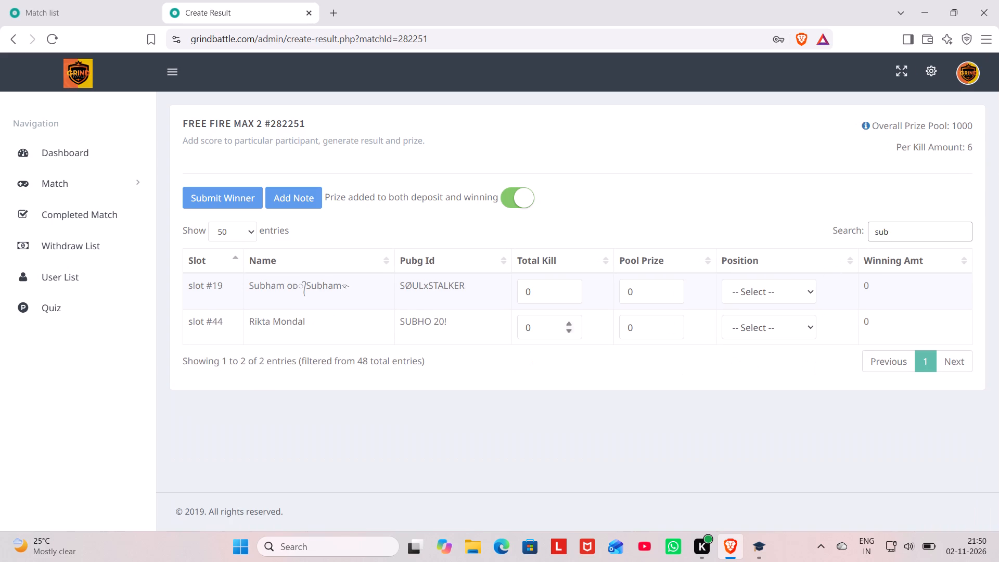
{"action": "left_click", "coordinate": [541, 326]}
{"action": "key", "text": "5"}
{"action": "key", "text": "Tab"}
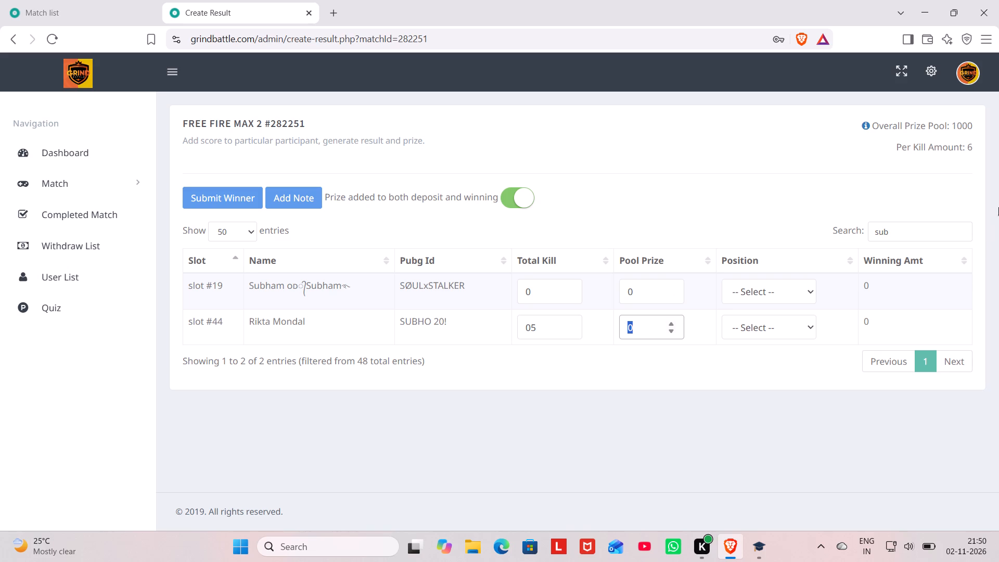
{"action": "left_click", "coordinate": [909, 233]}
{"action": "key", "text": "BackSpace"}
{"action": "key", "text": "BackSpace"}
{"action": "key", "text": "BackSpace"}
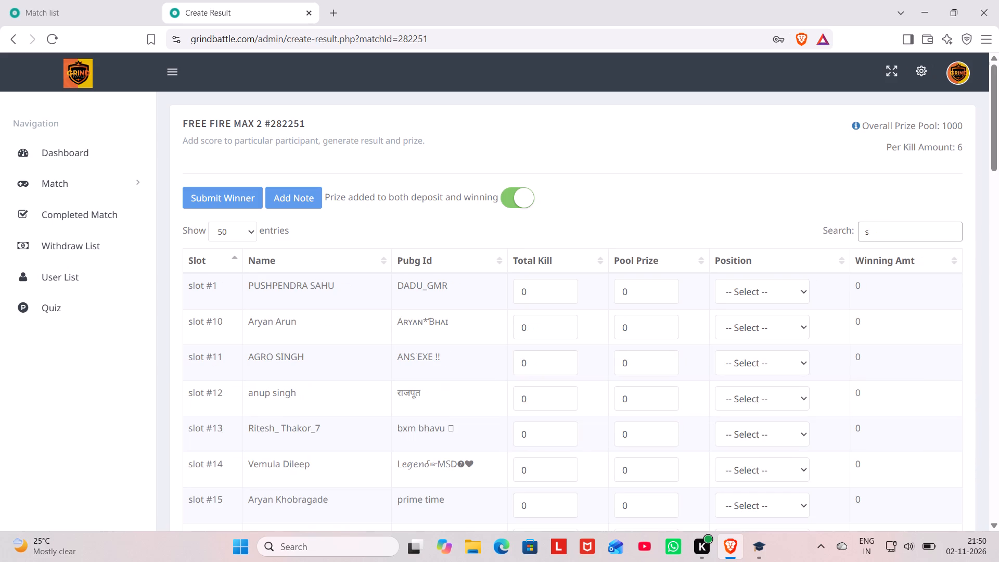
{"action": "type", "text": "da"}
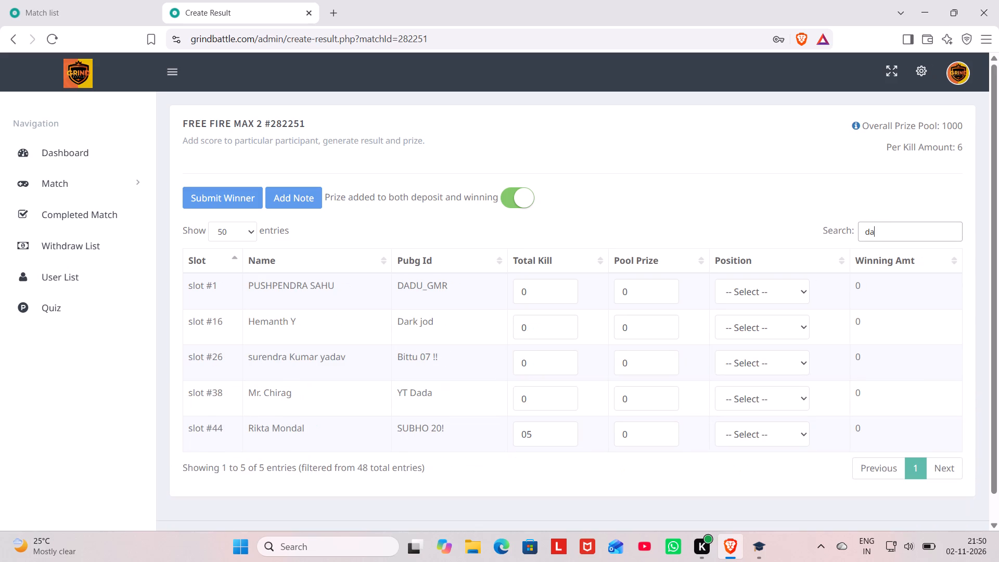
{"action": "left_click", "coordinate": [553, 325]}
{"action": "key", "text": "1"}
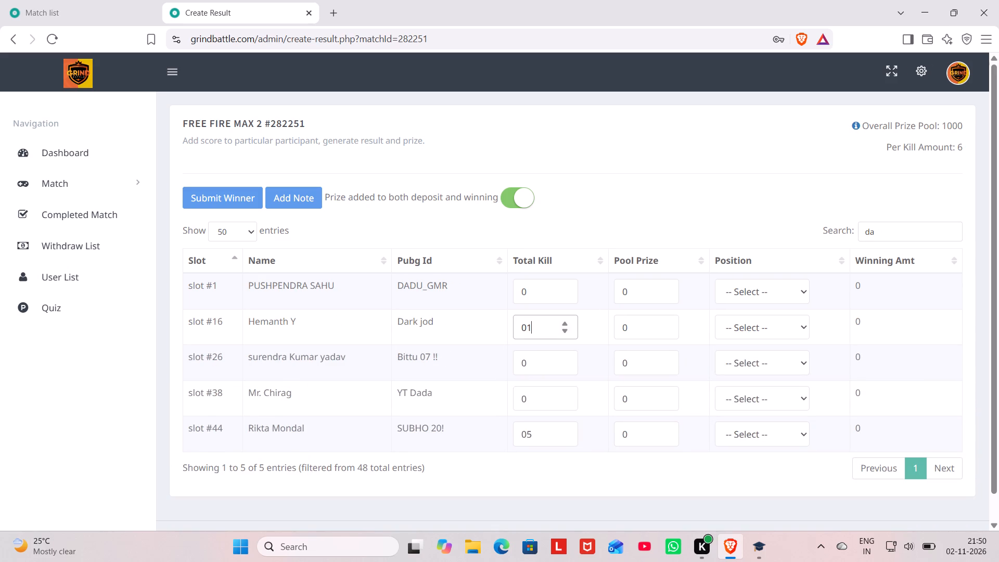
{"action": "key", "text": "Tab"}
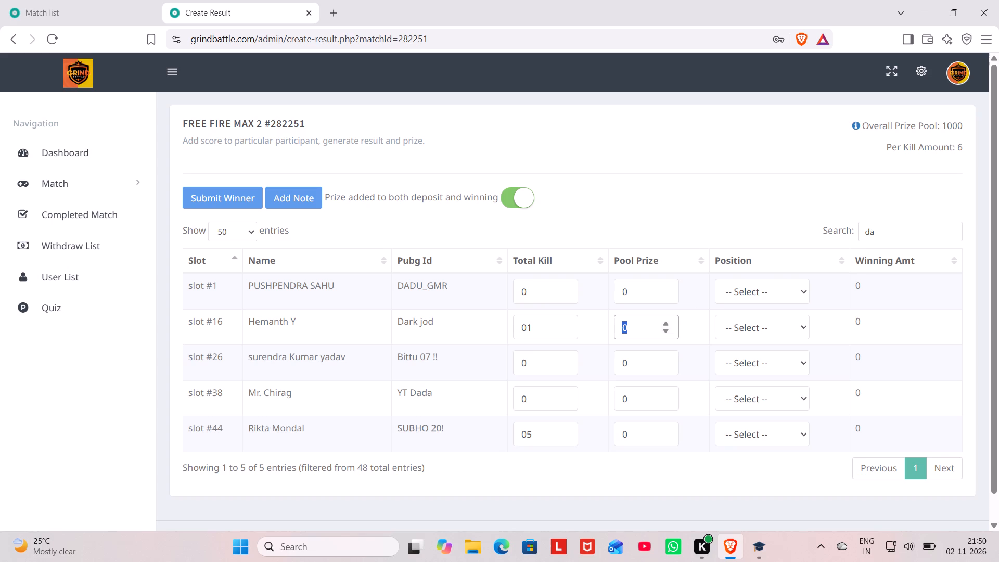
Search "an" and record 6 kills for ANKIT in slot #17.
{"action": "left_click", "coordinate": [887, 233]}
{"action": "key", "text": "BackSpace"}
{"action": "key", "text": "BackSpace"}
{"action": "key", "text": "BackSpace"}
{"action": "key", "text": "BackSpace"}
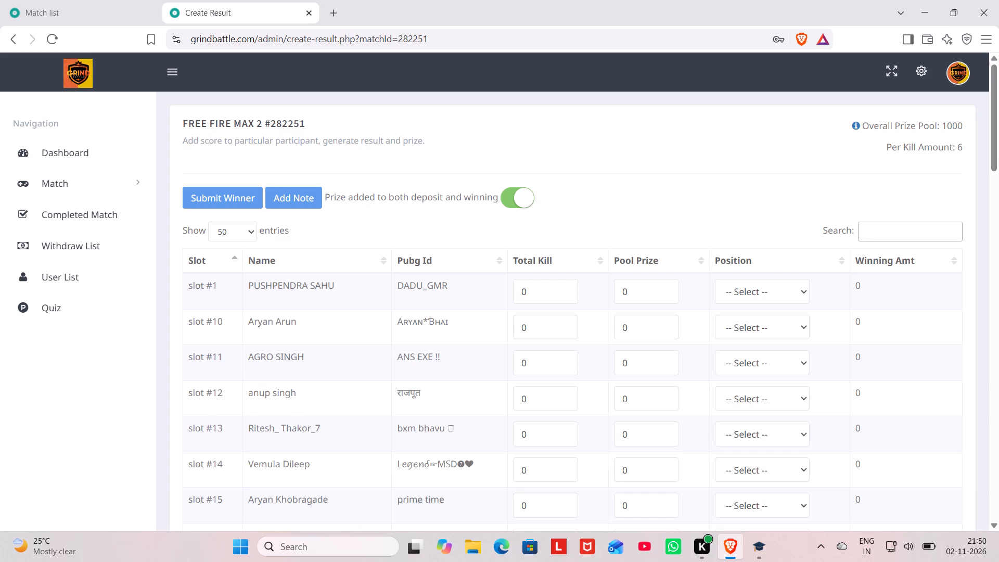
{"action": "type", "text": "an"}
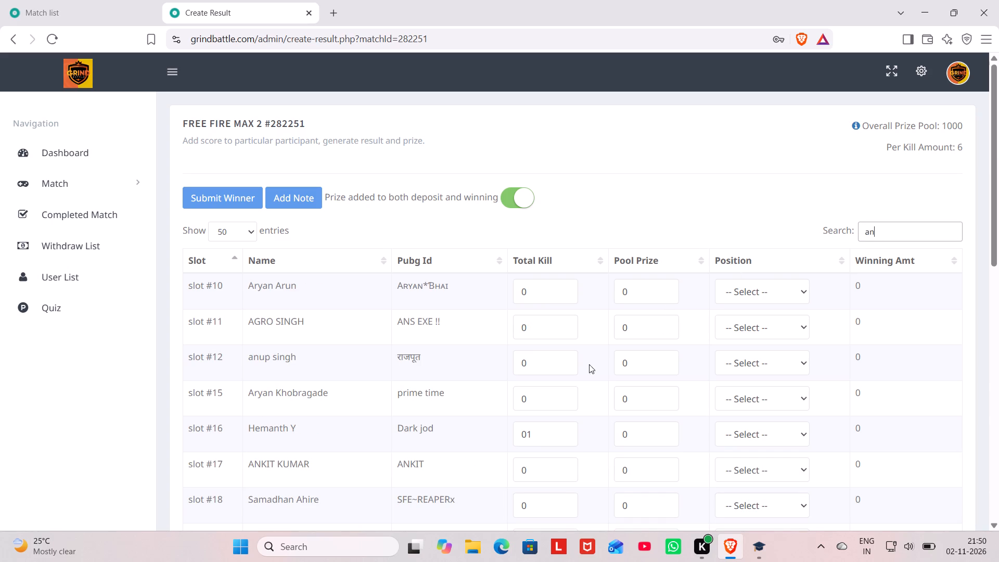
{"action": "left_click", "coordinate": [530, 469]}
{"action": "key", "text": "6"}
{"action": "key", "text": "Tab"}
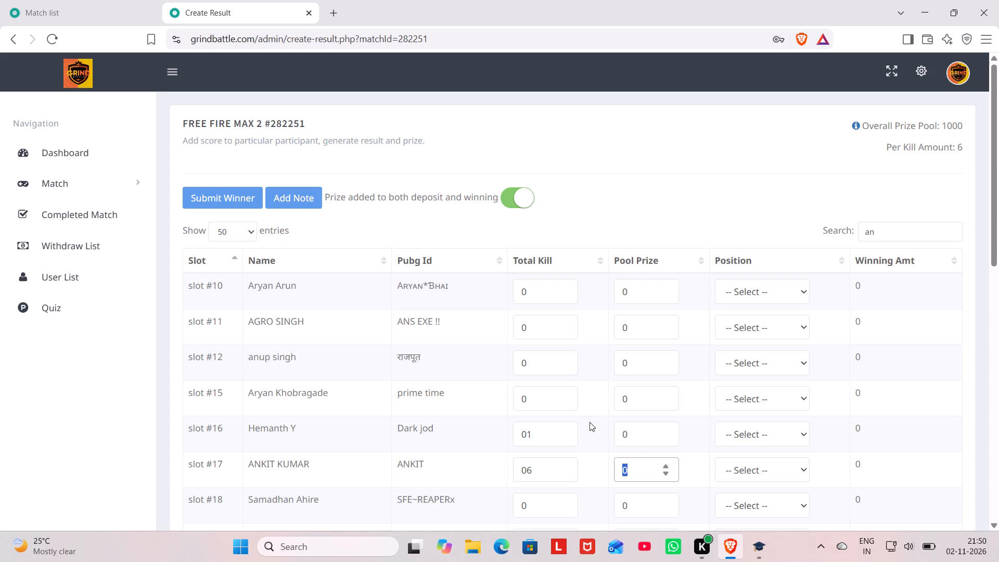
{"action": "left_click", "coordinate": [899, 235]}
{"action": "key", "text": "BackSpace"}
{"action": "key", "text": "BackSpace"}
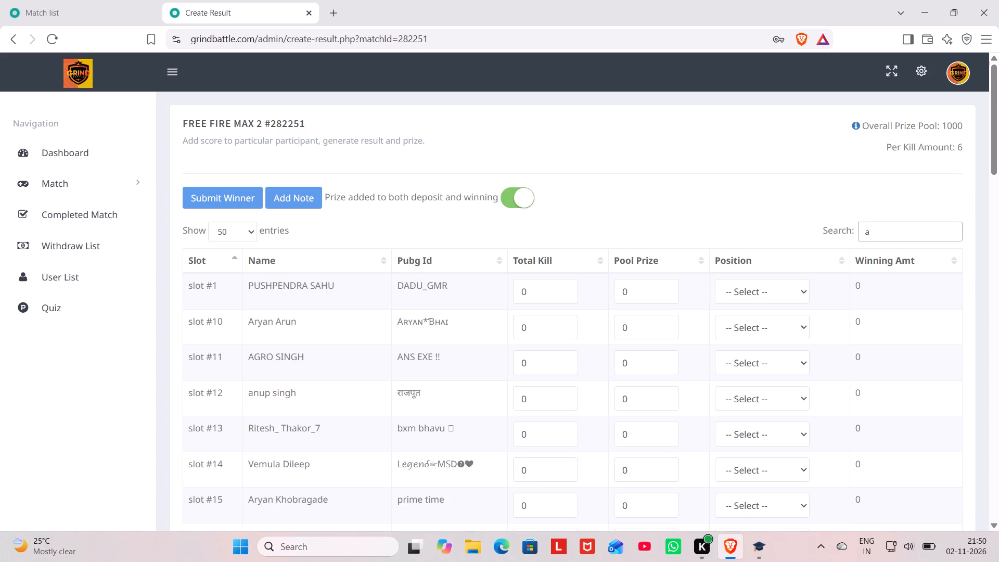
{"action": "key", "text": "BackSpace"}
{"action": "key", "text": "BackSpace"}
{"action": "type", "text": "so"}
{"action": "key", "text": "BackSpace"}
{"action": "key", "text": "u"}
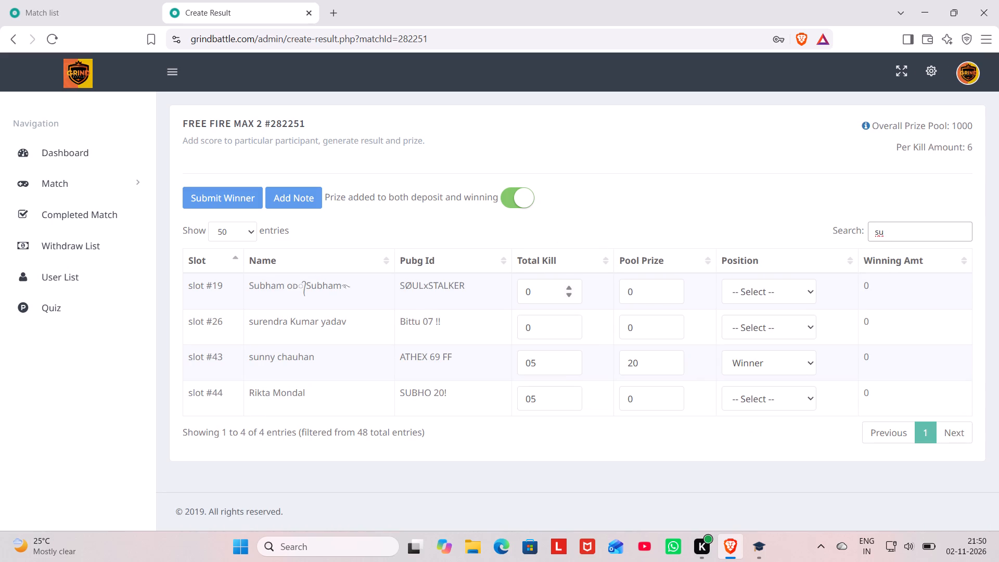
{"action": "left_click", "coordinate": [559, 288]}
{"action": "key", "text": "2"}
{"action": "key", "text": "Tab"}
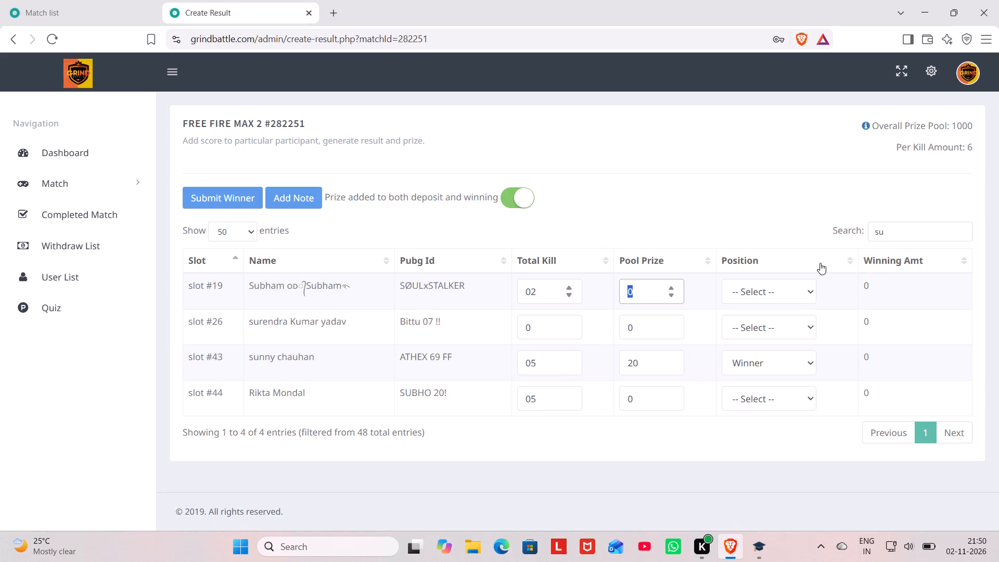
{"action": "left_click", "coordinate": [902, 226]}
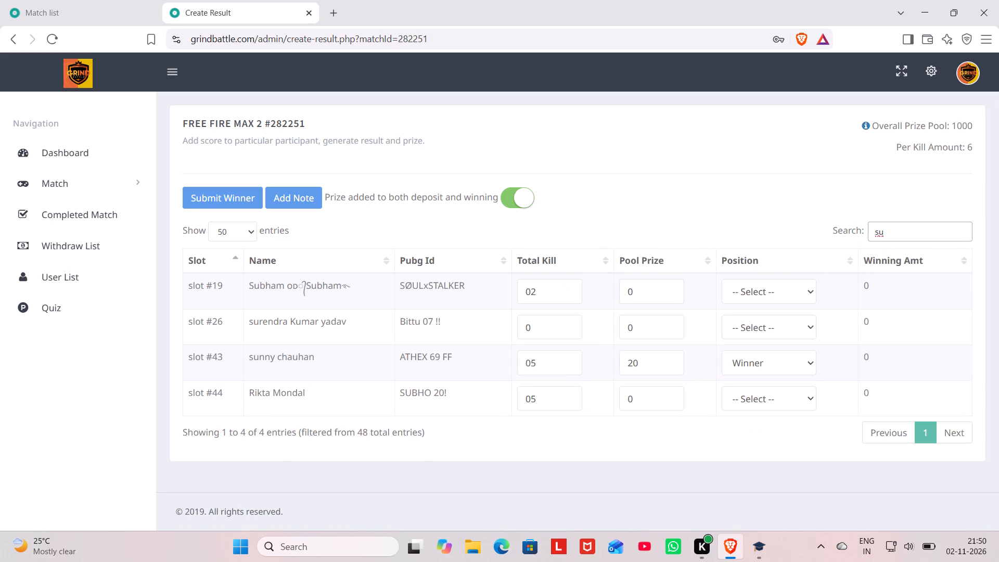
{"action": "key", "text": "BackSpace"}
{"action": "key", "text": "BackSpace"}
{"action": "key", "text": "BackSpace"}
{"action": "type", "text": "bi"}
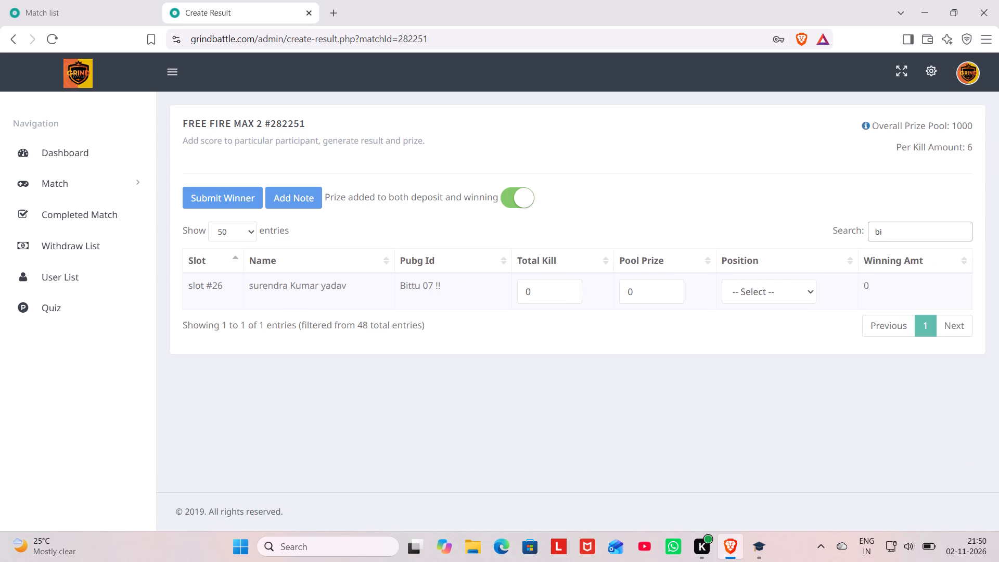
{"action": "left_click", "coordinate": [547, 295]}
{"action": "key", "text": "2"}
{"action": "key", "text": "Tab"}
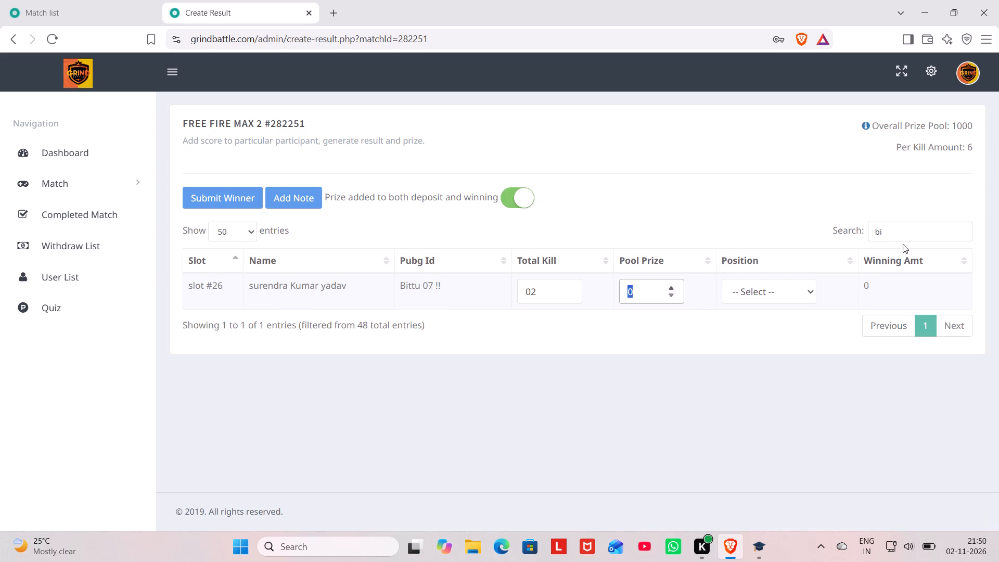
Search "mi" and record 1 kill for the player in slot #9.
{"action": "left_click", "coordinate": [907, 235]}
{"action": "key", "text": "BackSpace"}
{"action": "key", "text": "BackSpace"}
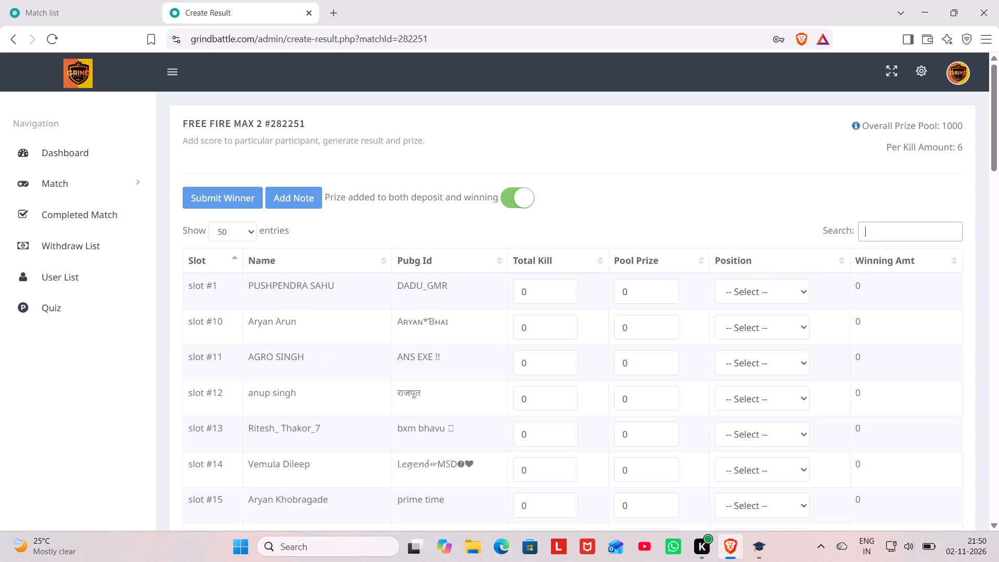
{"action": "type", "text": "mi"}
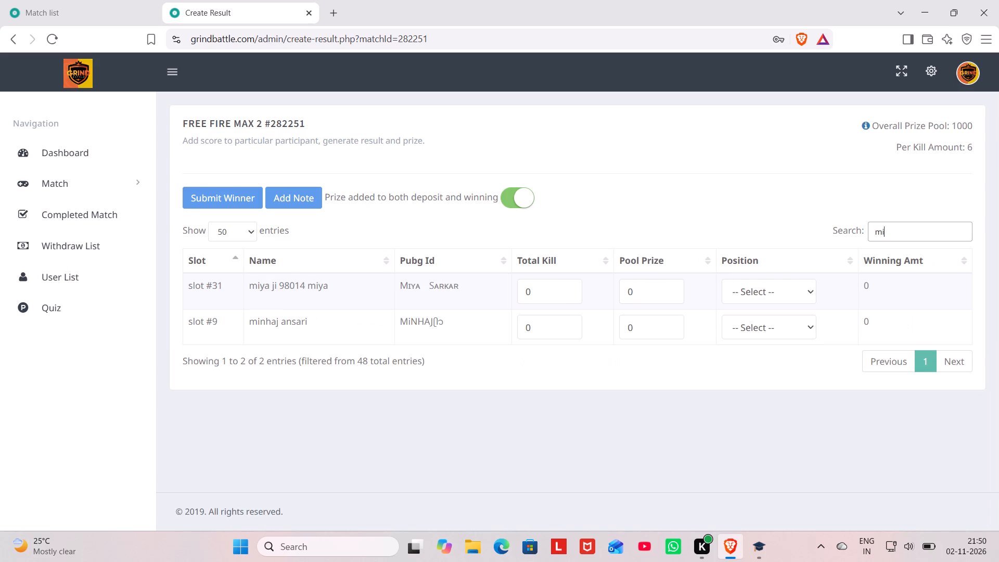
{"action": "left_click", "coordinate": [549, 328]}
{"action": "key", "text": "1"}
{"action": "key", "text": "Tab"}
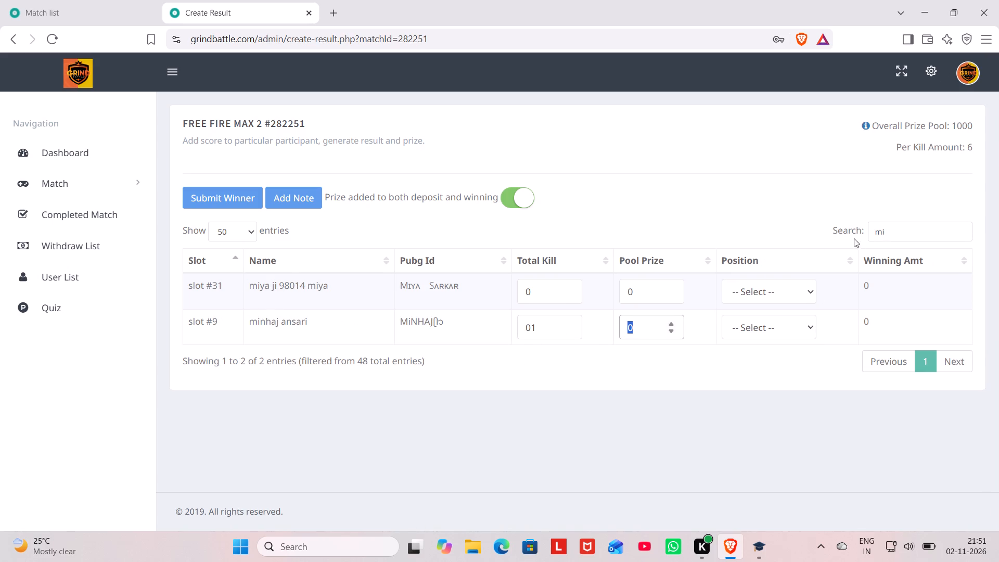
{"action": "left_click", "coordinate": [886, 237]}
{"action": "key", "text": "BackSpace"}
{"action": "key", "text": "BackSpace"}
{"action": "key", "text": "BackSpace"}
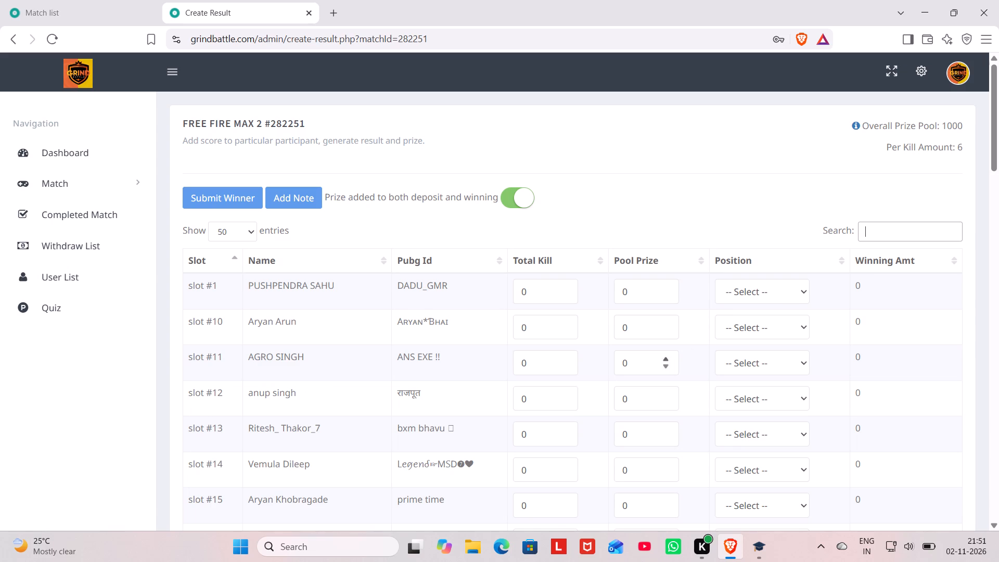
{"action": "left_click", "coordinate": [486, 376]}
{"action": "scroll", "coordinate": [486, 376], "scroll_direction": "down", "scroll_amount": 4}
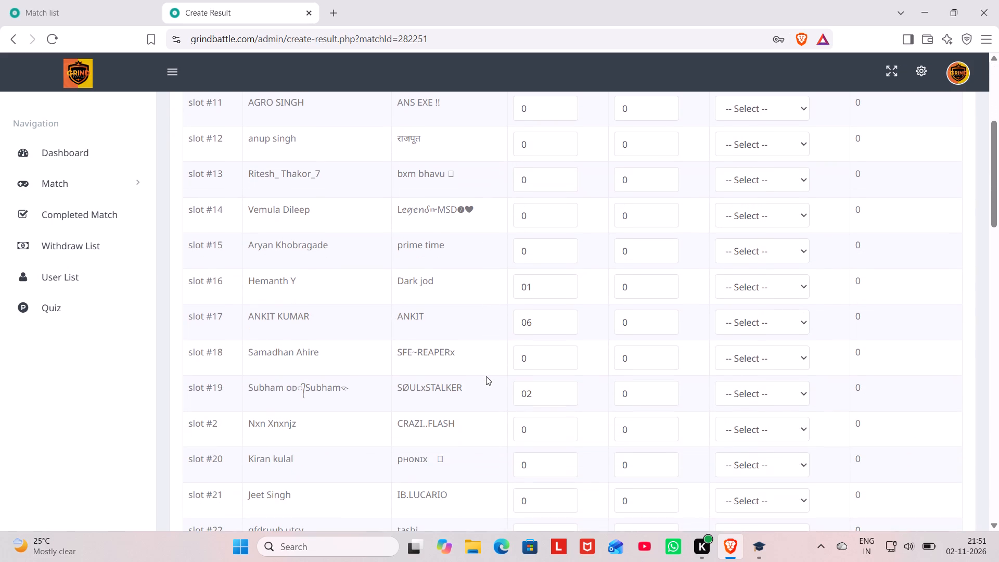
{"action": "scroll", "coordinate": [486, 376], "scroll_direction": "down", "scroll_amount": 2}
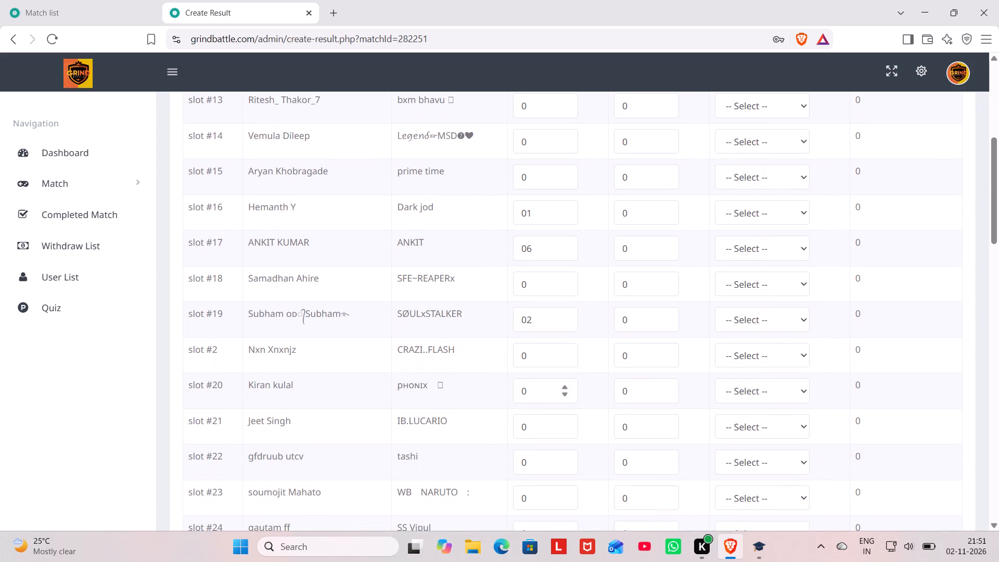
{"action": "left_click", "coordinate": [538, 387]}
{"action": "key", "text": "2"}
{"action": "key", "text": "Tab"}
{"action": "left_click", "coordinate": [844, 360]}
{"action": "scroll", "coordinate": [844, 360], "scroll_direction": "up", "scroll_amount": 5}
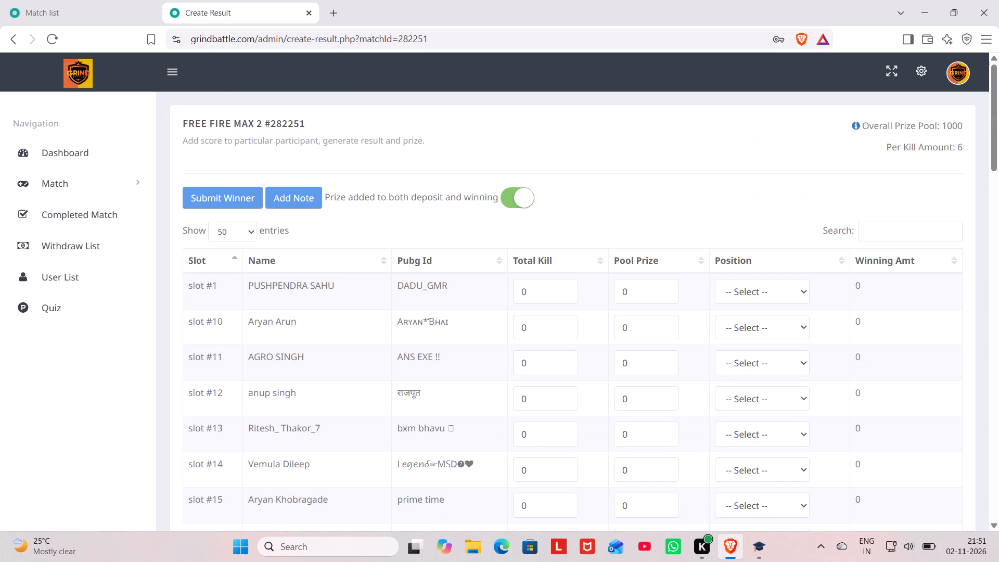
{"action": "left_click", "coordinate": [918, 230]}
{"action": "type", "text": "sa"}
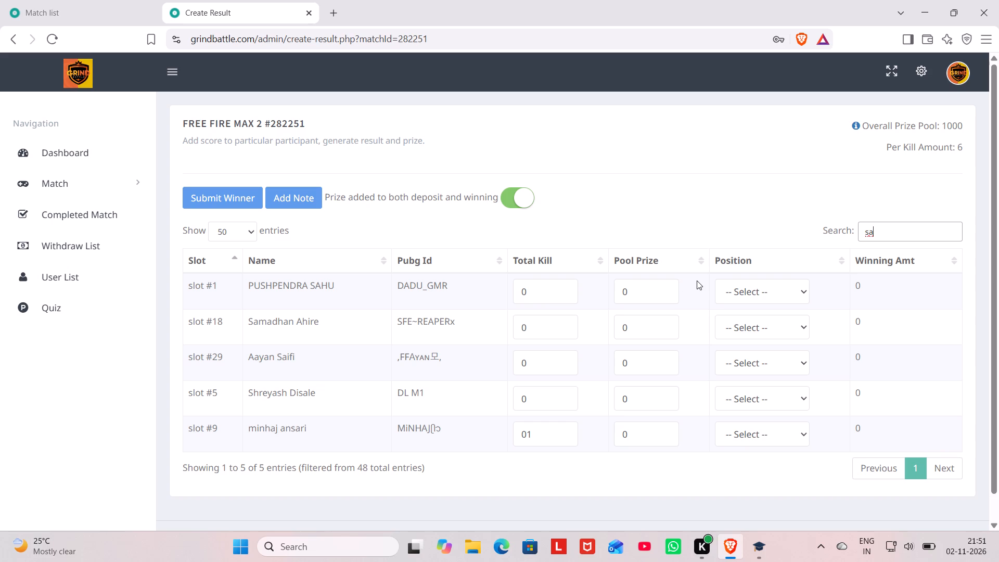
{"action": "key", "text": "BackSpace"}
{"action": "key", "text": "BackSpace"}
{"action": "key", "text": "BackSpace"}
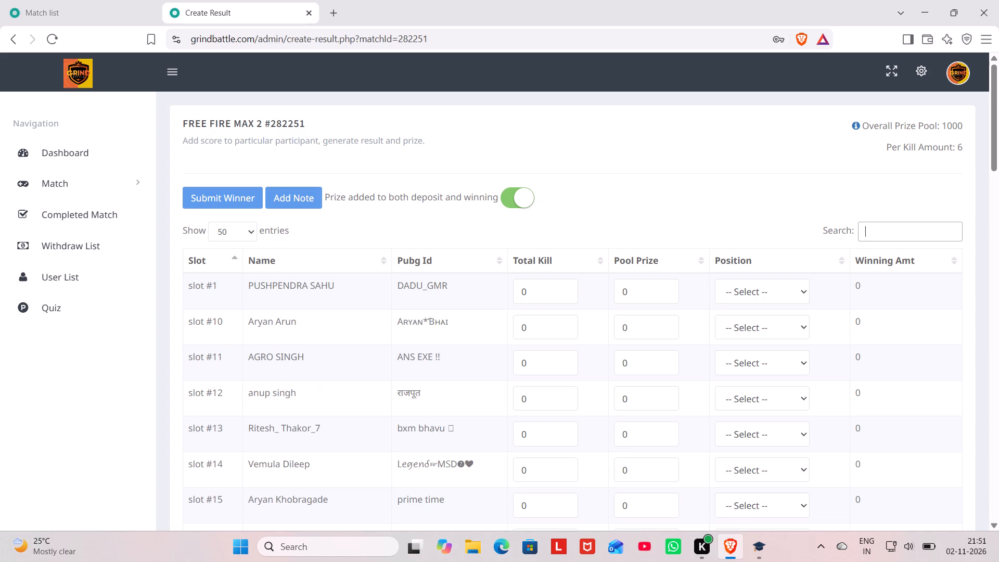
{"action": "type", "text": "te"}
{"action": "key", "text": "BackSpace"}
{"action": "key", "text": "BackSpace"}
{"action": "type", "text": "baa"}
{"action": "key", "text": "BackSpace"}
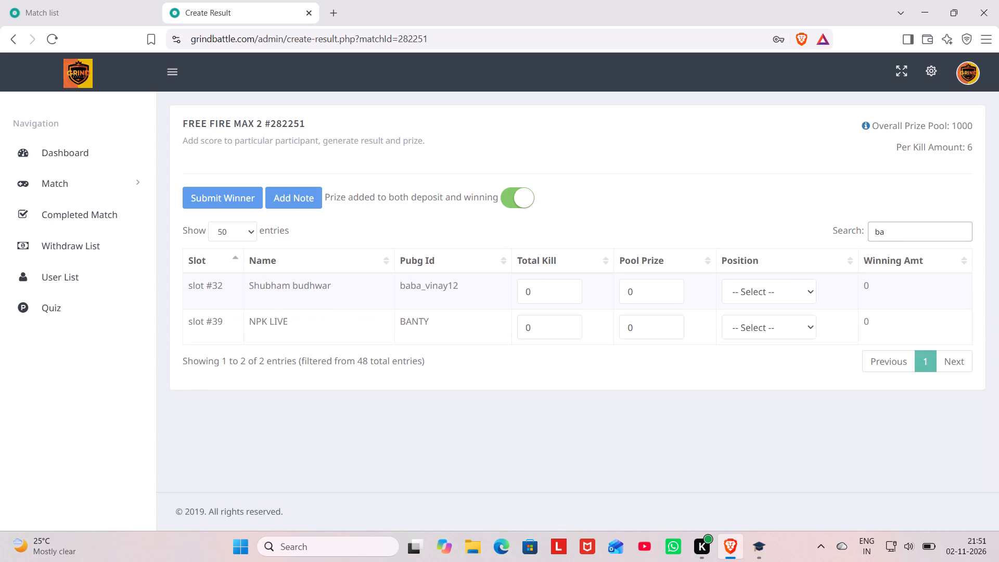
{"action": "left_click", "coordinate": [539, 285]}
{"action": "key", "text": "2"}
{"action": "key", "text": "Tab"}
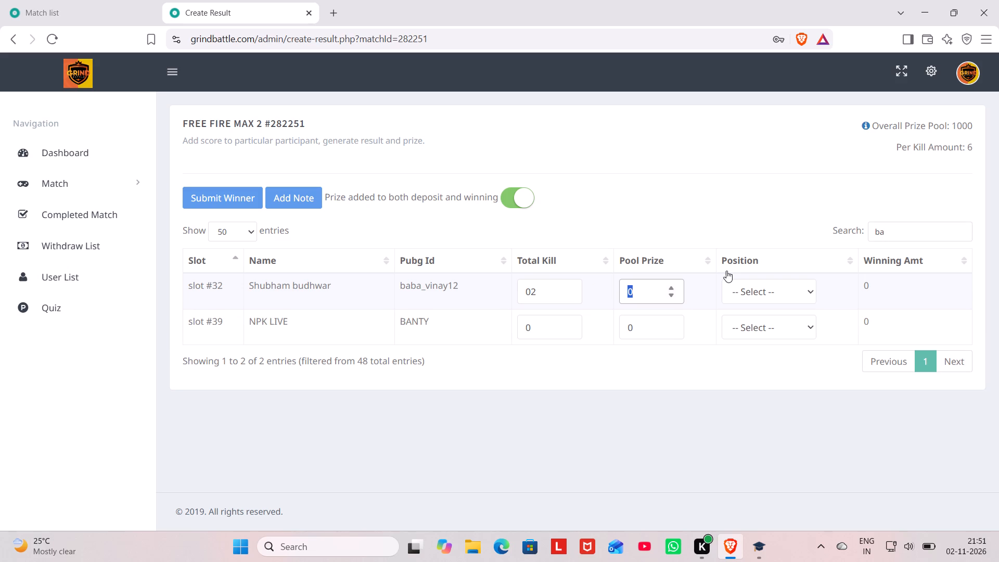
Clear the participant search and check the full list for players whose kills are still missing.
{"action": "left_click", "coordinate": [907, 225]}
{"action": "key", "text": "BackSpace"}
{"action": "key", "text": "BackSpace"}
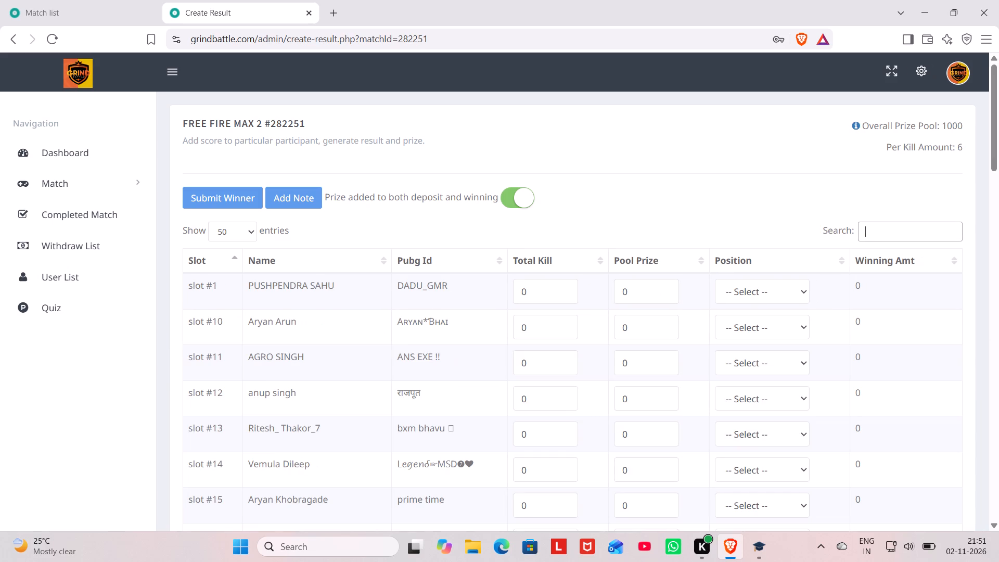
{"action": "left_click", "coordinate": [454, 415]}
{"action": "scroll", "coordinate": [454, 415], "scroll_direction": "down", "scroll_amount": 1}
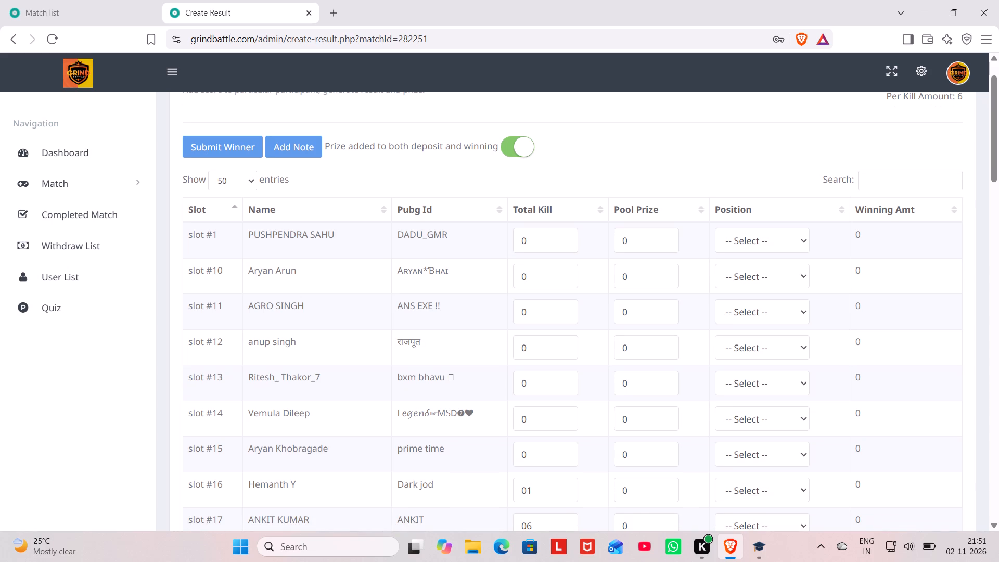
{"action": "scroll", "coordinate": [454, 415], "scroll_direction": "down", "scroll_amount": 2}
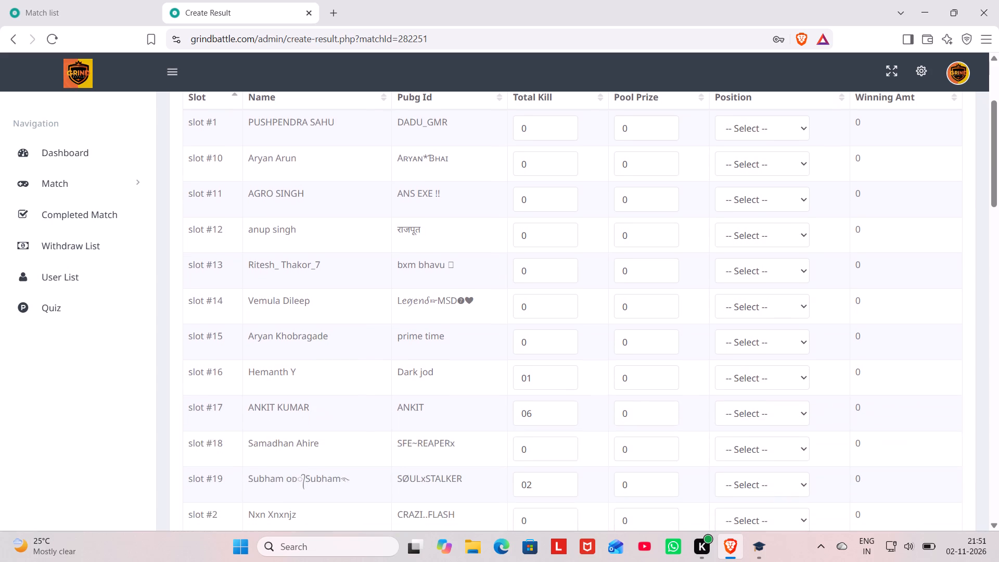
{"action": "scroll", "coordinate": [454, 415], "scroll_direction": "down", "scroll_amount": 2}
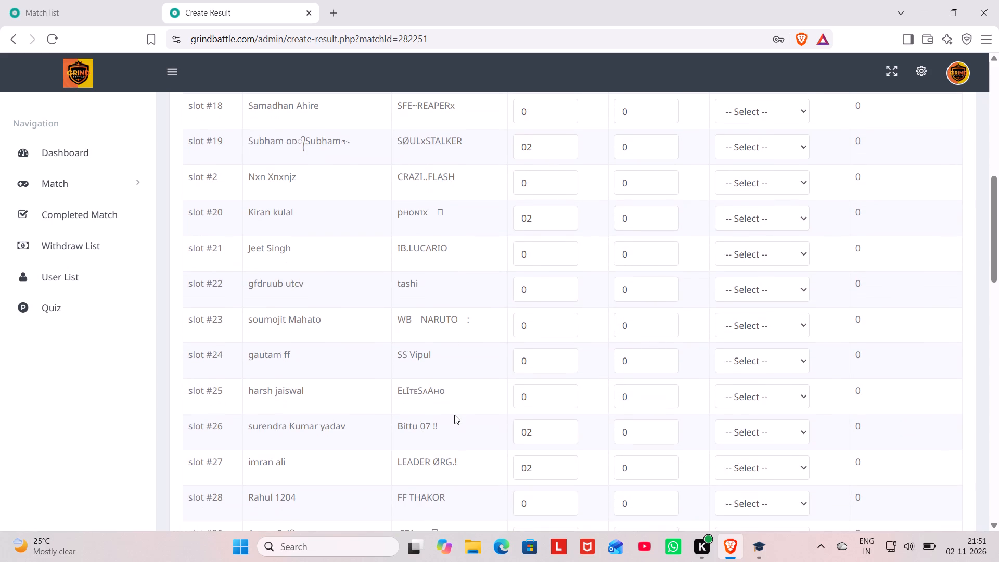
{"action": "scroll", "coordinate": [454, 415], "scroll_direction": "down", "scroll_amount": 5}
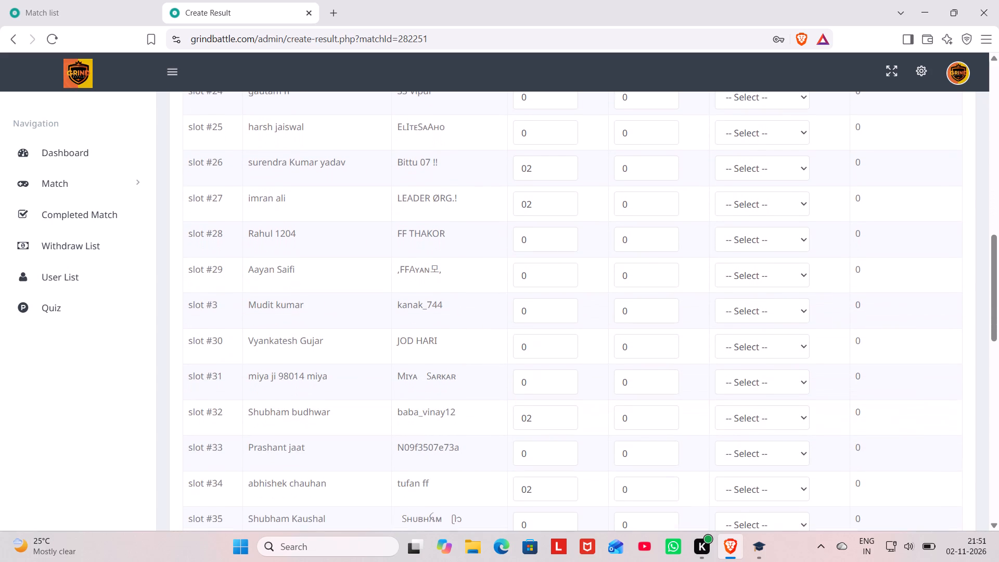
{"action": "scroll", "coordinate": [454, 415], "scroll_direction": "down", "scroll_amount": 4}
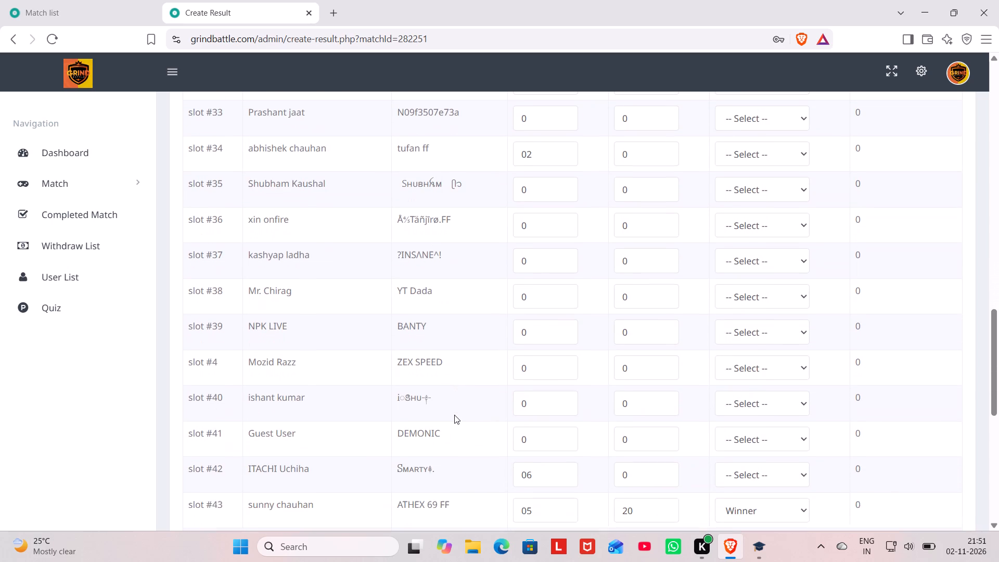
{"action": "scroll", "coordinate": [454, 415], "scroll_direction": "down", "scroll_amount": 3}
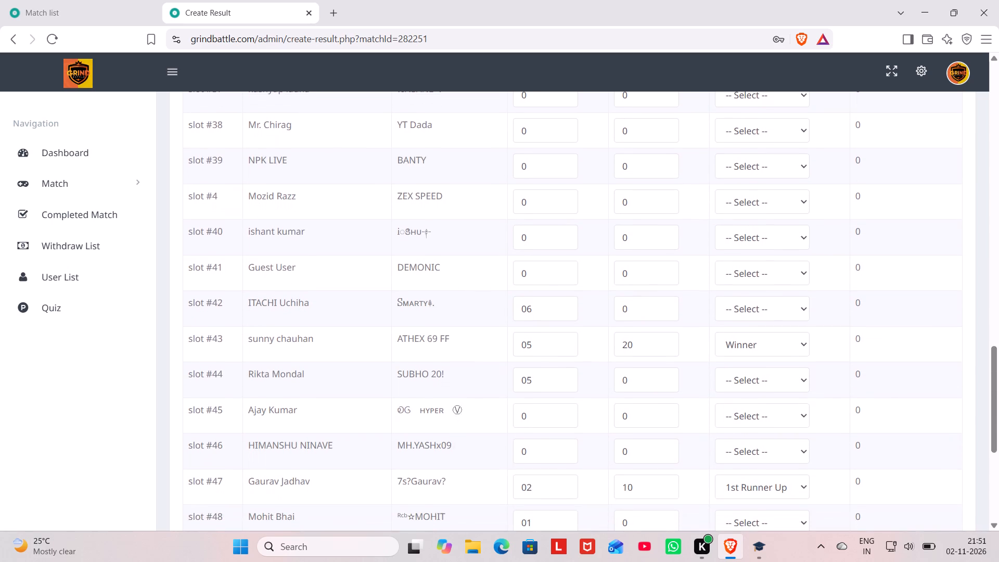
{"action": "scroll", "coordinate": [454, 415], "scroll_direction": "down", "scroll_amount": 2}
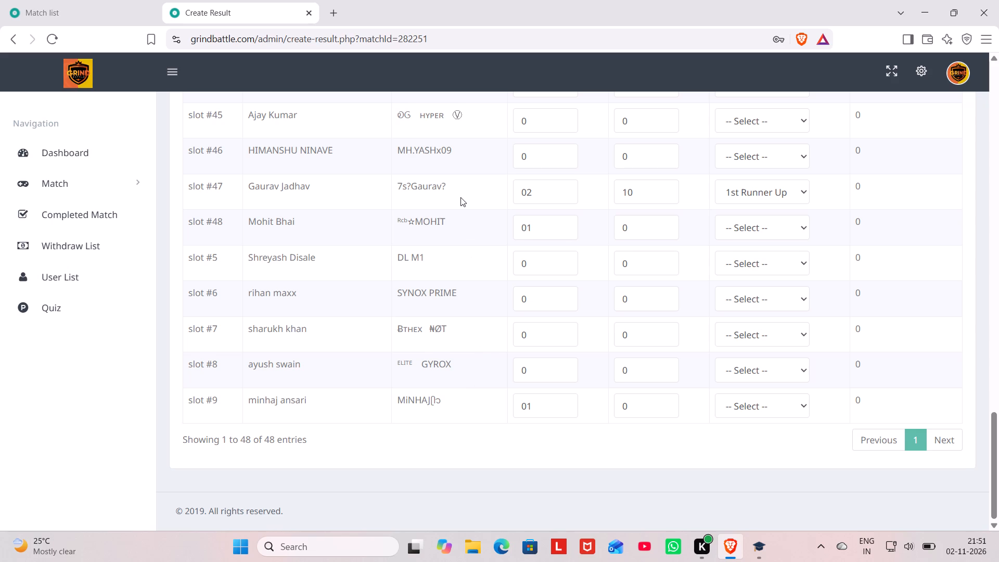
{"action": "scroll", "coordinate": [460, 197], "scroll_direction": "up", "scroll_amount": 4}
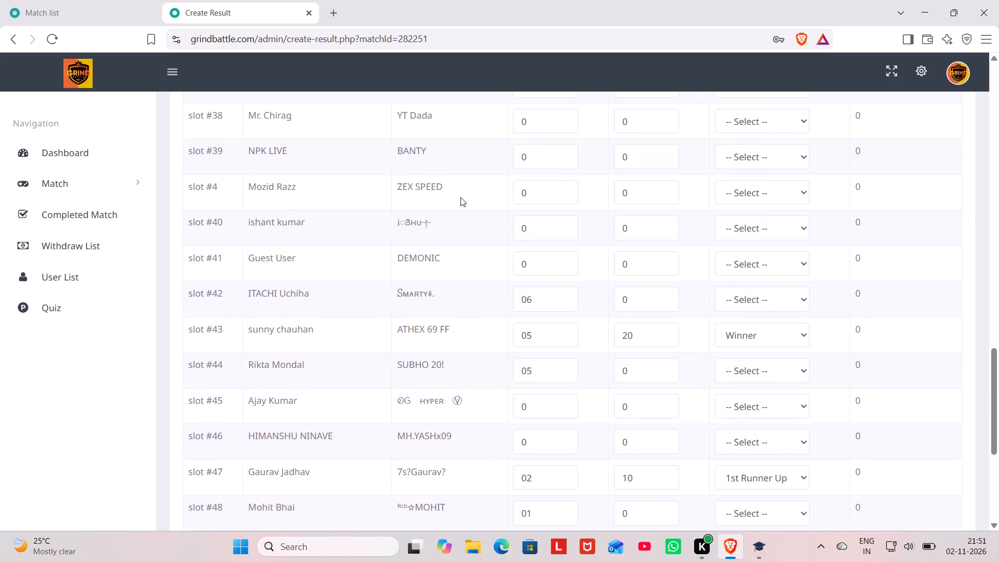
{"action": "scroll", "coordinate": [460, 197], "scroll_direction": "up", "scroll_amount": 5}
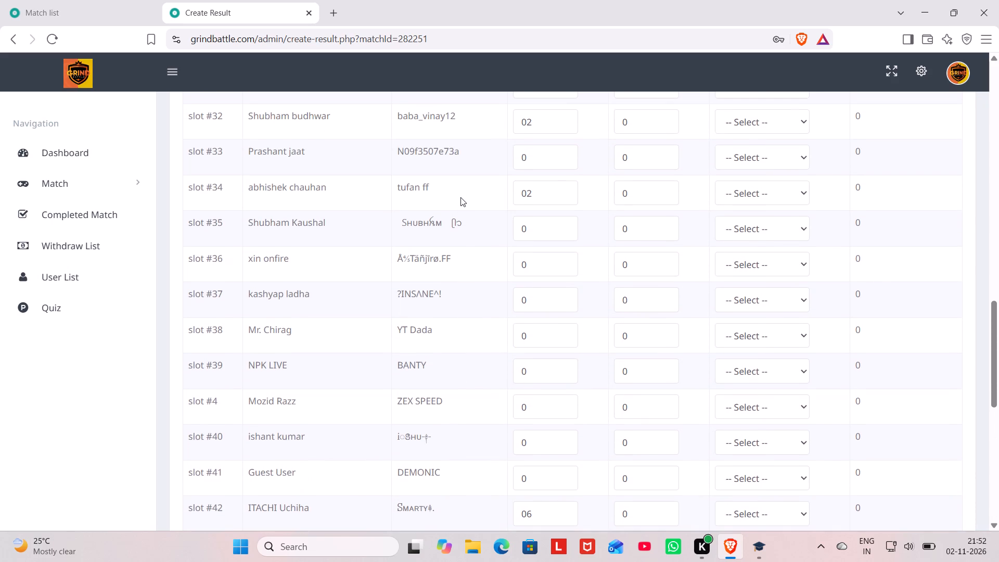
{"action": "scroll", "coordinate": [460, 197], "scroll_direction": "up", "scroll_amount": 5}
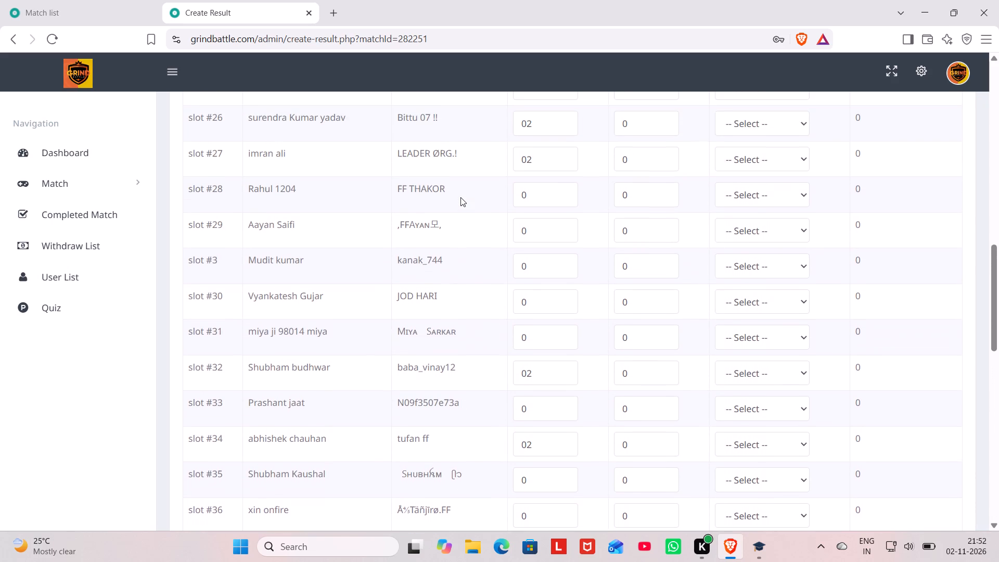
{"action": "scroll", "coordinate": [460, 197], "scroll_direction": "up", "scroll_amount": 2}
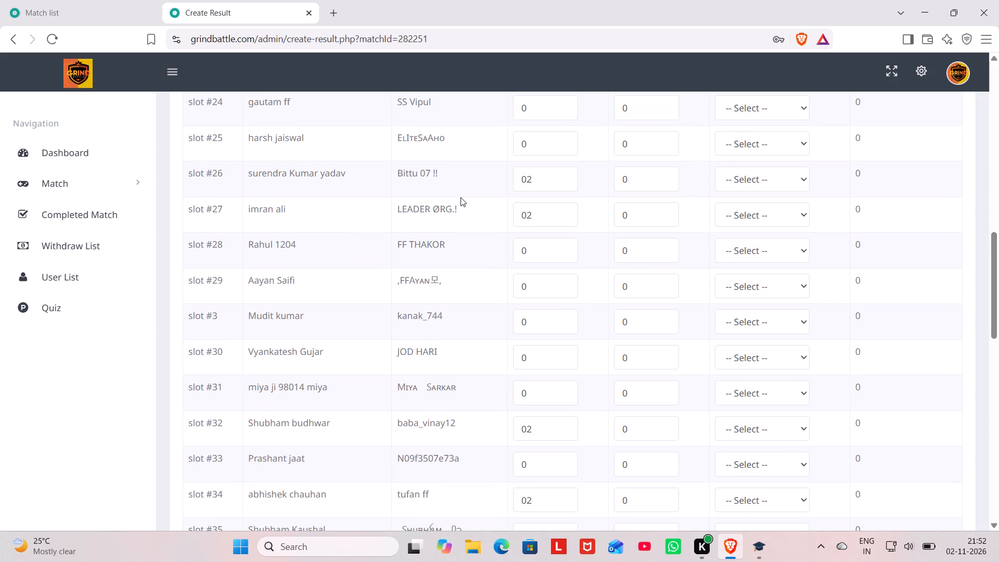
{"action": "scroll", "coordinate": [460, 197], "scroll_direction": "up", "scroll_amount": 10}
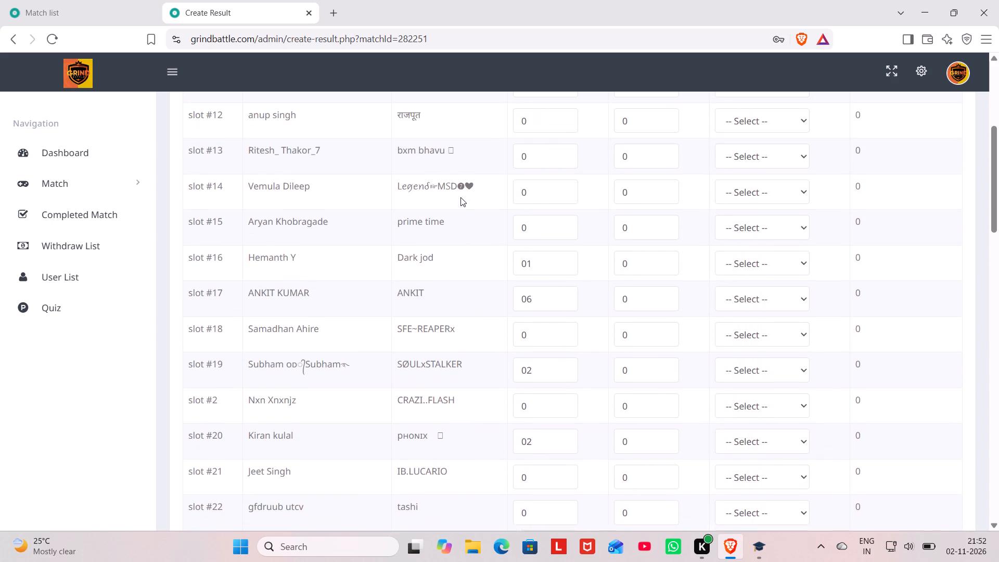
{"action": "scroll", "coordinate": [460, 197], "scroll_direction": "up", "scroll_amount": 2}
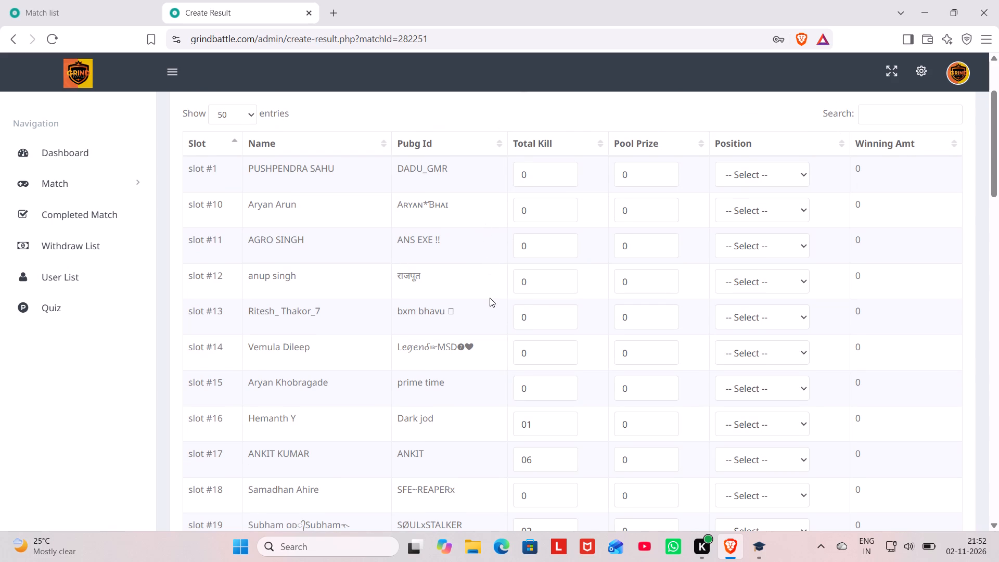
Record 1 kill for tashi in slot #22.
{"action": "scroll", "coordinate": [490, 298], "scroll_direction": "down", "scroll_amount": 4}
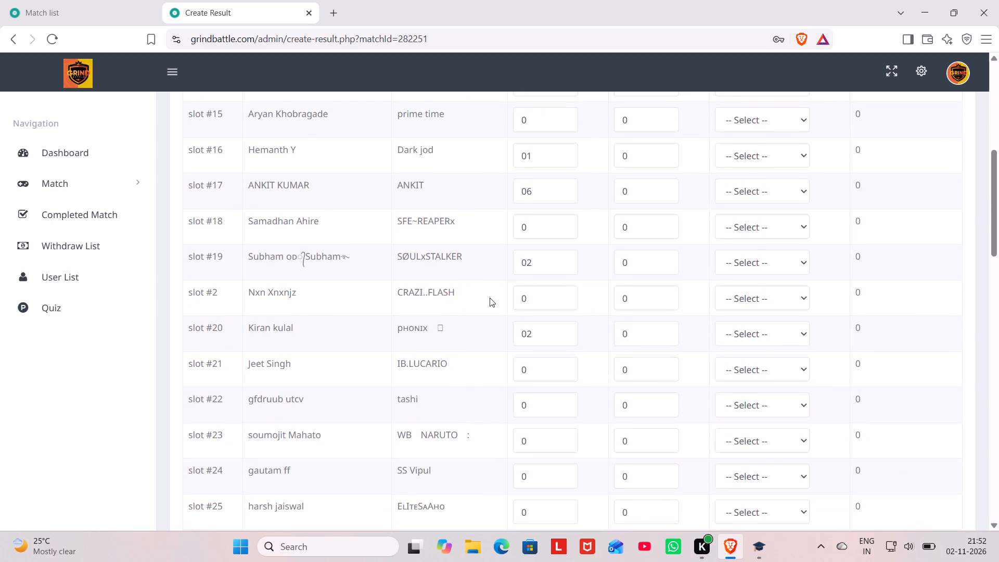
{"action": "scroll", "coordinate": [490, 298], "scroll_direction": "down", "scroll_amount": 1}
{"action": "left_click", "coordinate": [552, 391]}
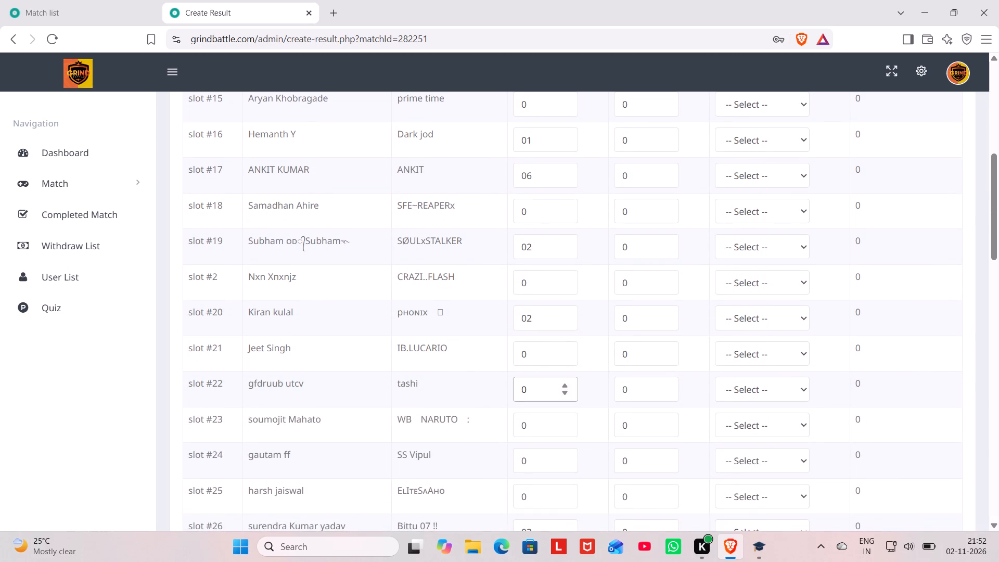
{"action": "key", "text": "1"}
{"action": "key", "text": "Tab"}
{"action": "left_click", "coordinate": [476, 408]}
{"action": "left_click", "coordinate": [500, 412]}
Record 2 kills for DEMONIC in slot #41.
{"action": "scroll", "coordinate": [500, 412], "scroll_direction": "down", "scroll_amount": 2}
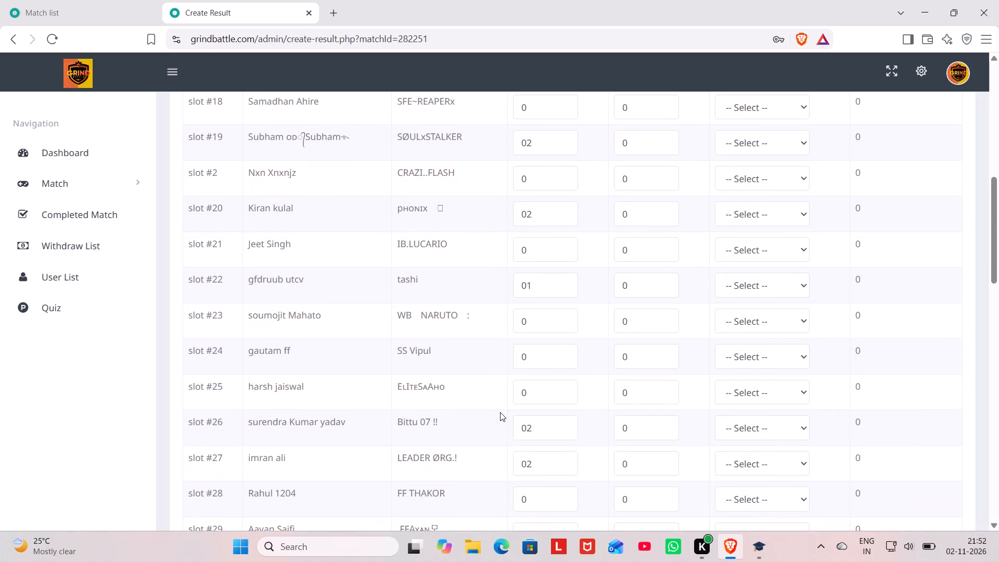
{"action": "scroll", "coordinate": [500, 412], "scroll_direction": "down", "scroll_amount": 5}
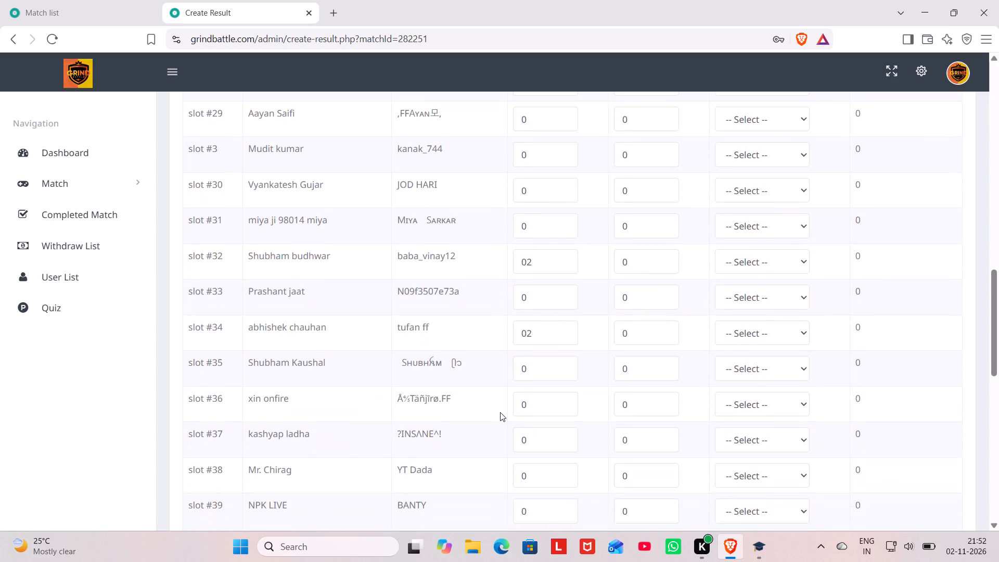
{"action": "scroll", "coordinate": [500, 412], "scroll_direction": "down", "scroll_amount": 3}
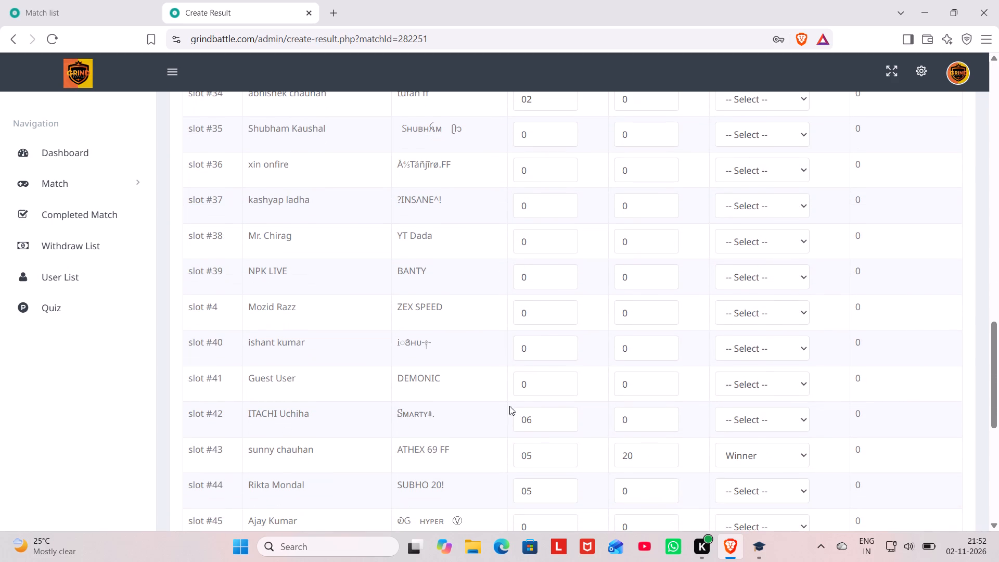
{"action": "left_click", "coordinate": [543, 389]}
{"action": "key", "text": "2"}
{"action": "key", "text": "Tab"}
{"action": "left_click", "coordinate": [493, 365]}
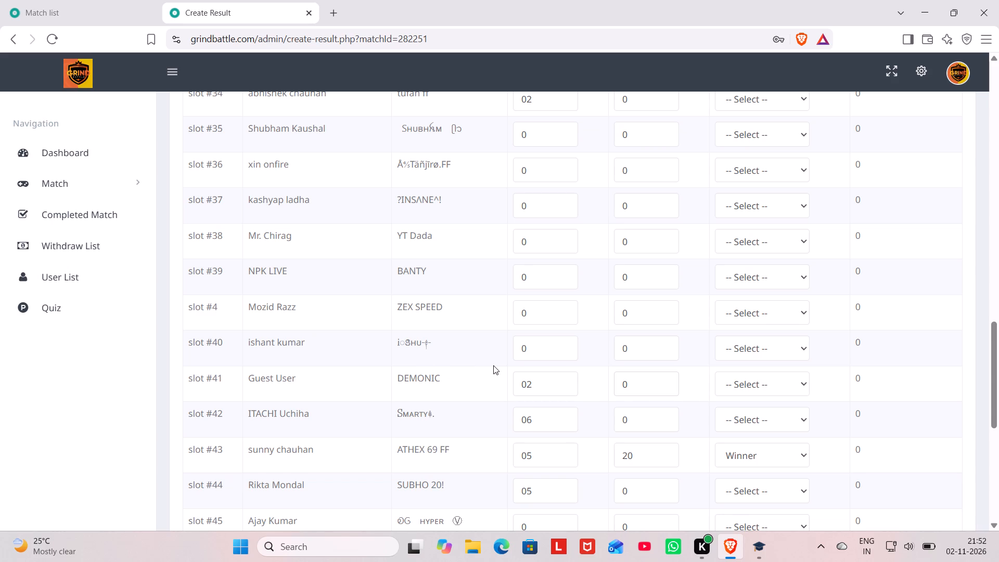
Record 1 kill for BANTY in slot #39.
{"action": "scroll", "coordinate": [502, 359], "scroll_direction": "up", "scroll_amount": 1}
{"action": "left_click", "coordinate": [537, 302]}
{"action": "key", "text": "1"}
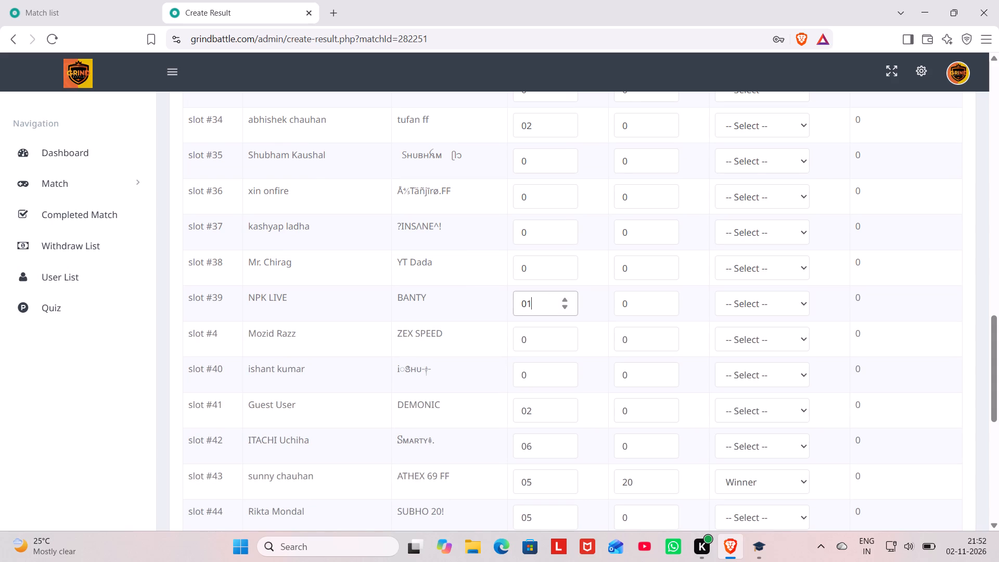
{"action": "key", "text": "Tab"}
{"action": "left_click", "coordinate": [393, 313]}
{"action": "scroll", "coordinate": [393, 313], "scroll_direction": "up", "scroll_amount": 8}
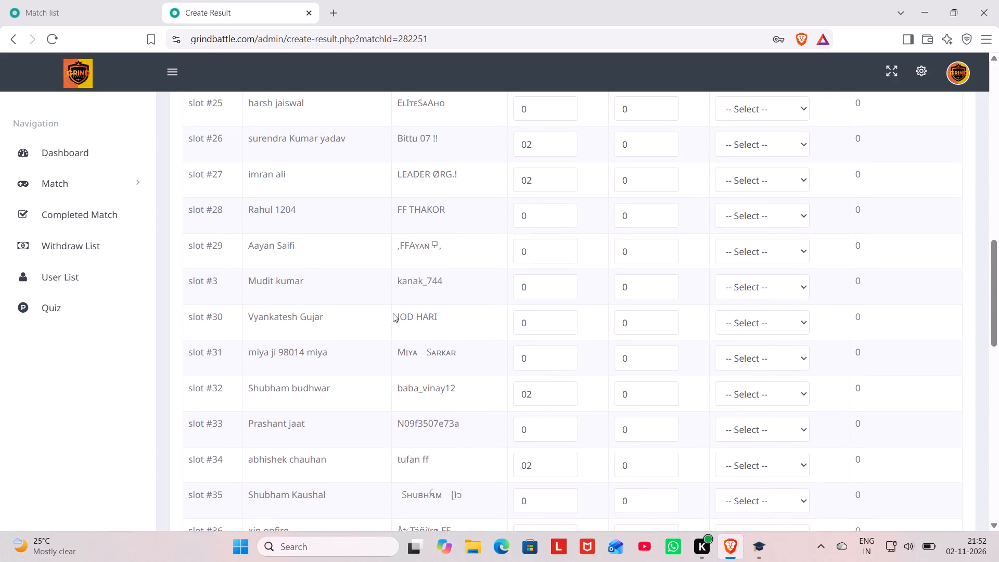
{"action": "scroll", "coordinate": [393, 313], "scroll_direction": "up", "scroll_amount": 9}
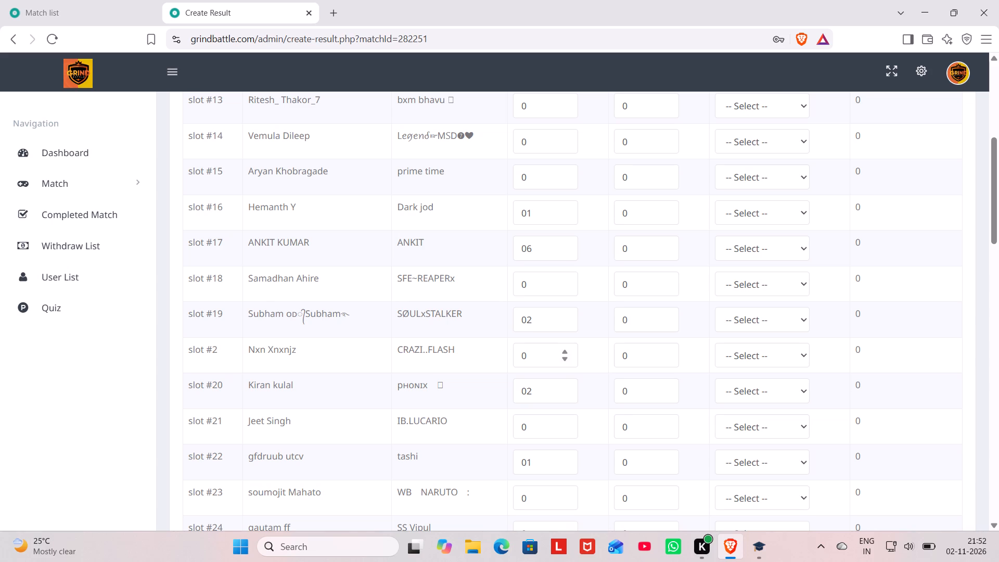
{"action": "left_click", "coordinate": [536, 350]}
{"action": "key", "text": "1"}
{"action": "key", "text": "Tab"}
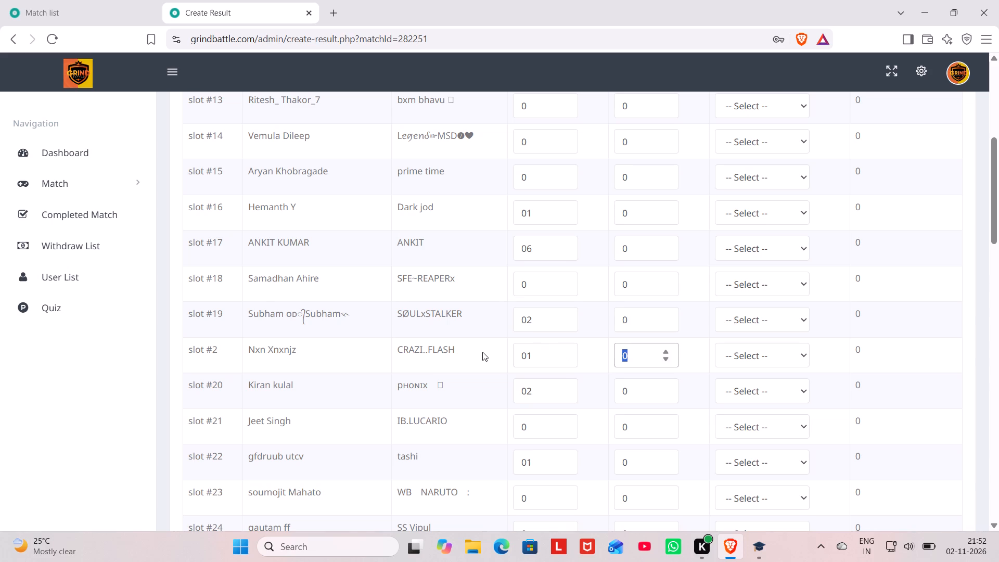
{"action": "left_click", "coordinate": [482, 352]}
Review the kills, pool prizes and positions entered for all participants, from slot #1 to the end of the list.
{"action": "left_click", "coordinate": [459, 302]}
{"action": "scroll", "coordinate": [459, 302], "scroll_direction": "up", "scroll_amount": 4}
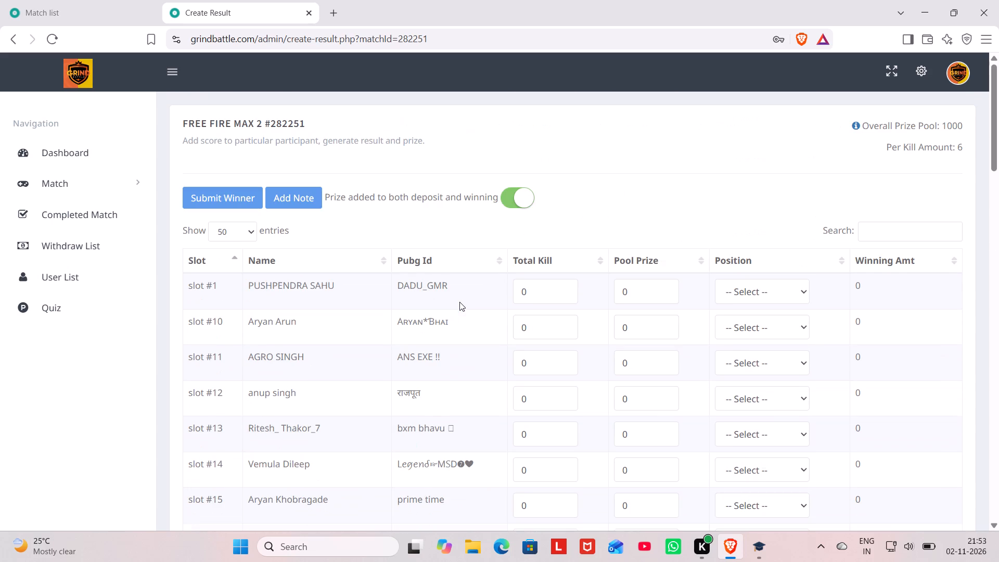
{"action": "scroll", "coordinate": [459, 302], "scroll_direction": "down", "scroll_amount": 3}
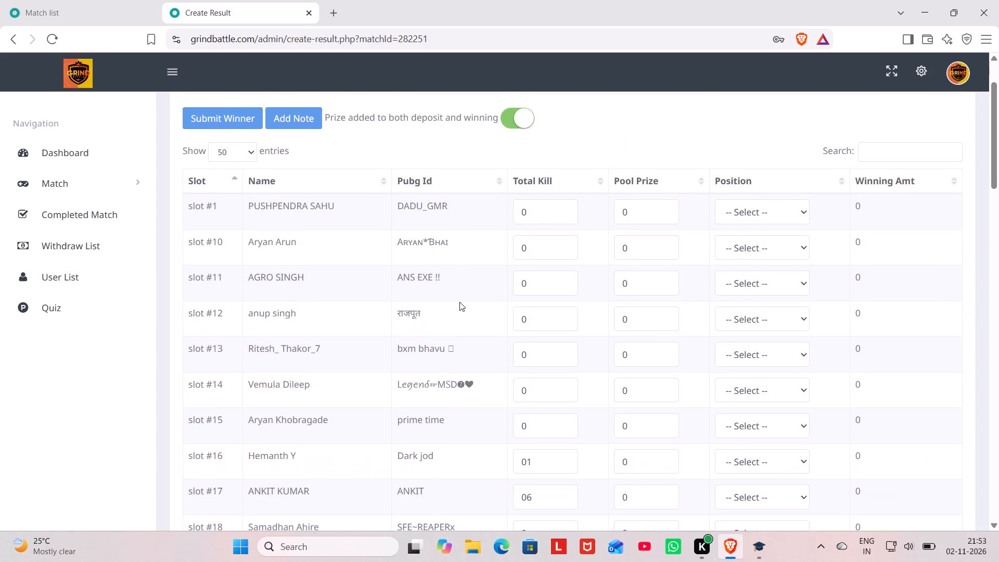
{"action": "scroll", "coordinate": [459, 302], "scroll_direction": "down", "scroll_amount": 4}
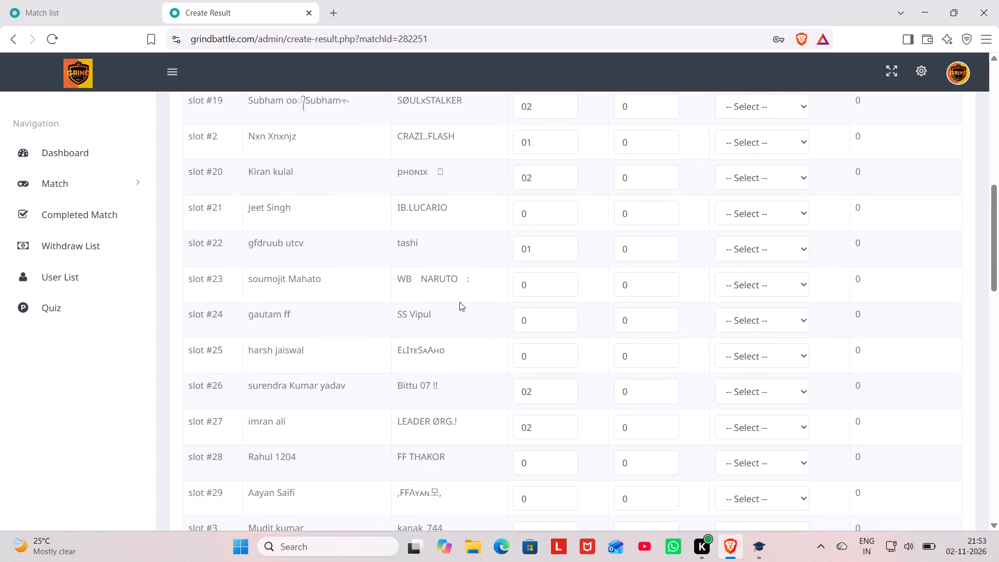
{"action": "scroll", "coordinate": [459, 302], "scroll_direction": "down", "scroll_amount": 4}
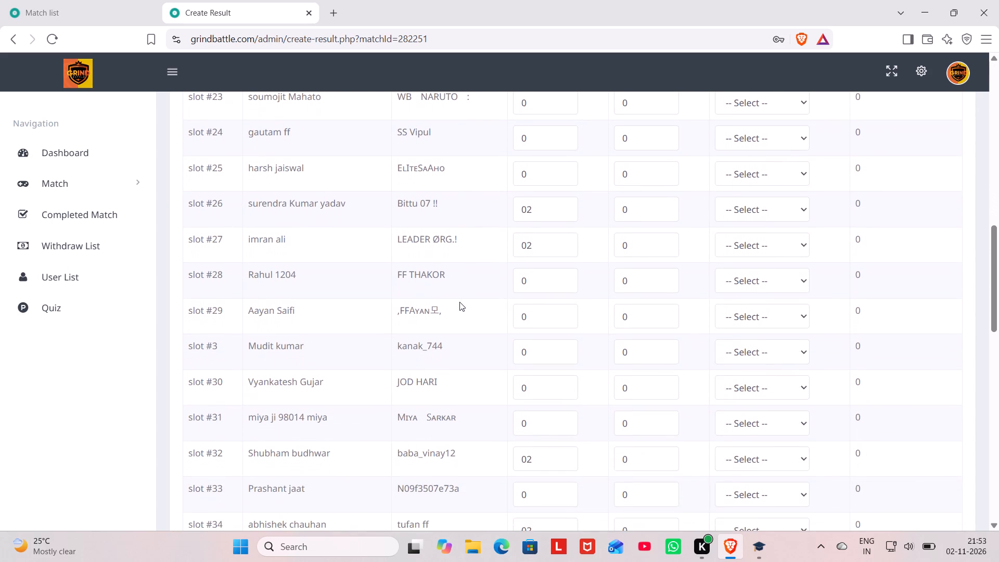
{"action": "scroll", "coordinate": [459, 302], "scroll_direction": "down", "scroll_amount": 6}
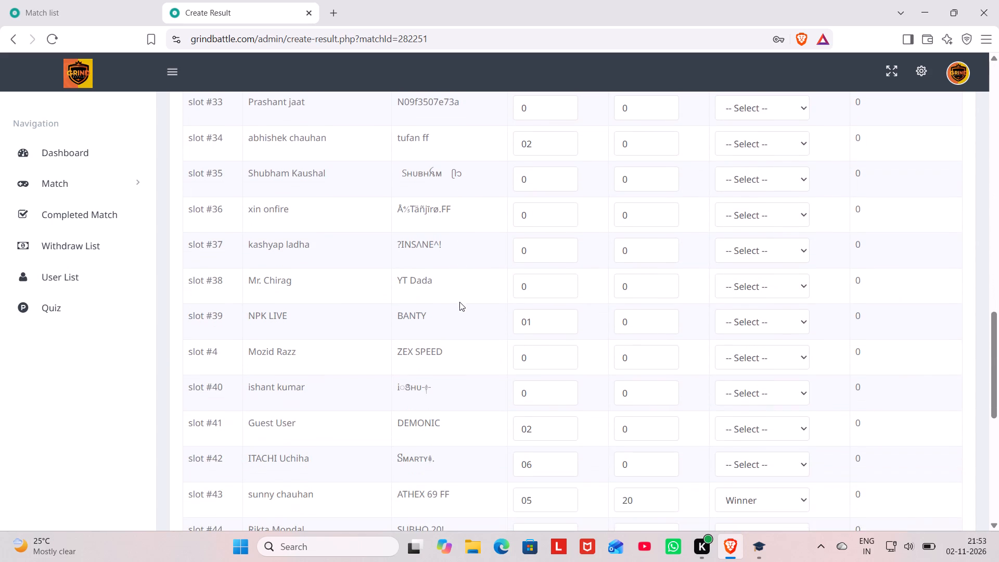
{"action": "scroll", "coordinate": [459, 302], "scroll_direction": "down", "scroll_amount": 5}
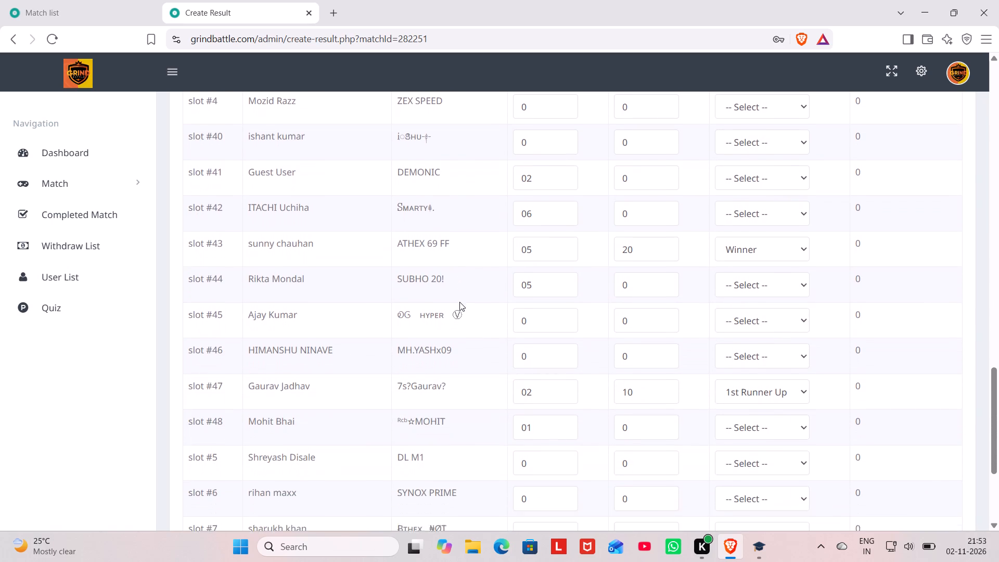
{"action": "scroll", "coordinate": [459, 302], "scroll_direction": "down", "scroll_amount": 4}
Submit the winners for match #282251.
{"action": "scroll", "coordinate": [459, 302], "scroll_direction": "up", "scroll_amount": 3}
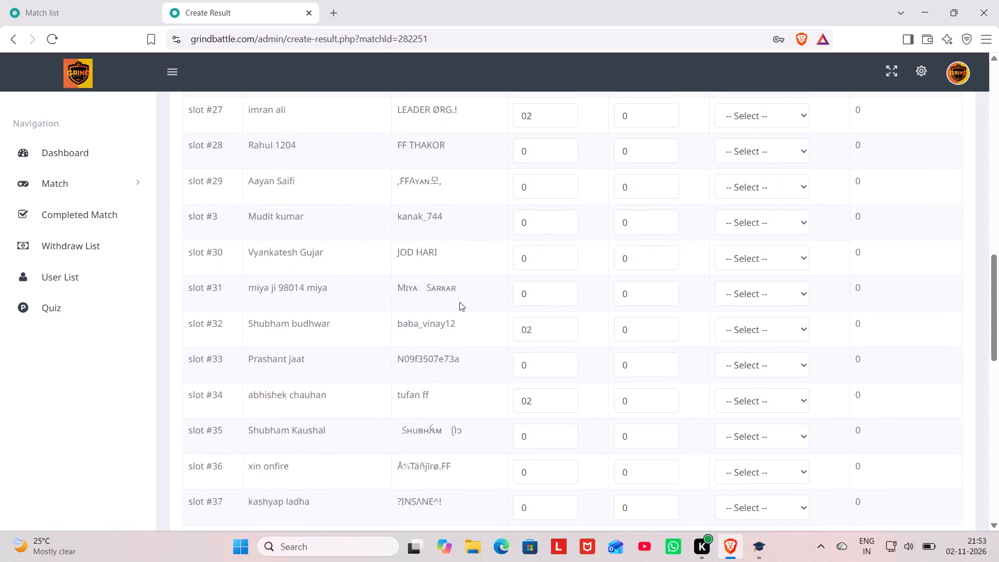
{"action": "scroll", "coordinate": [459, 302], "scroll_direction": "up", "scroll_amount": 1}
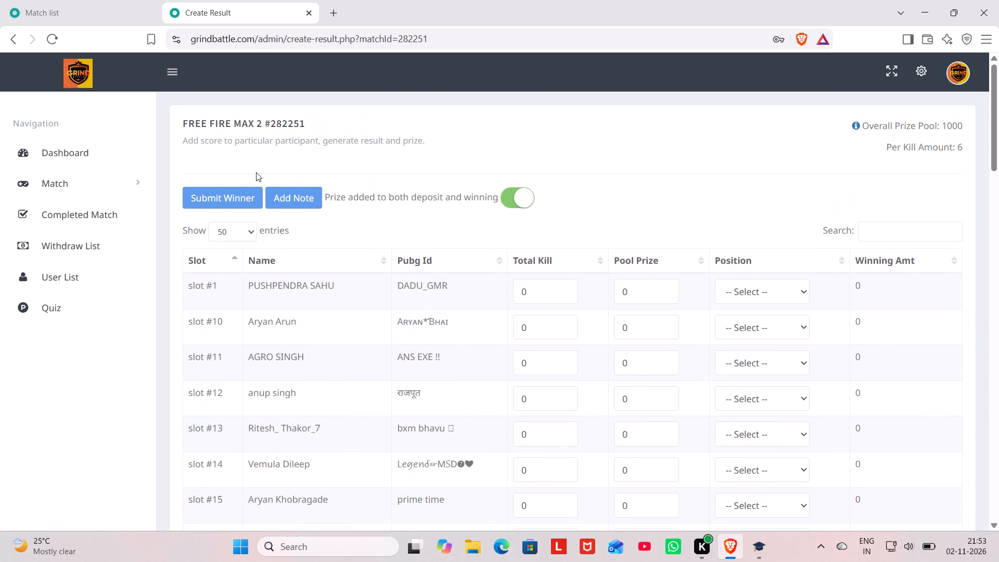
{"action": "left_click", "coordinate": [235, 199]}
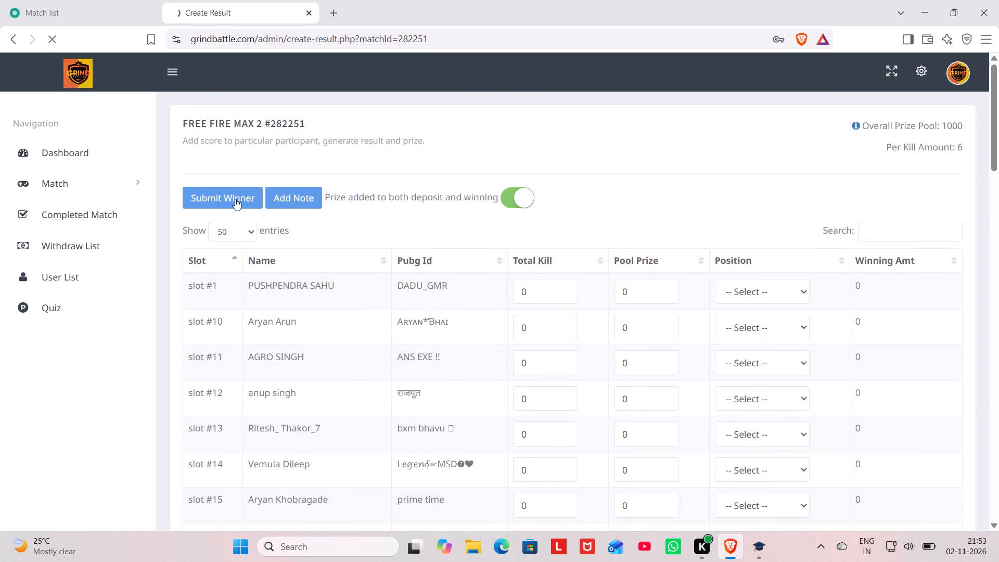